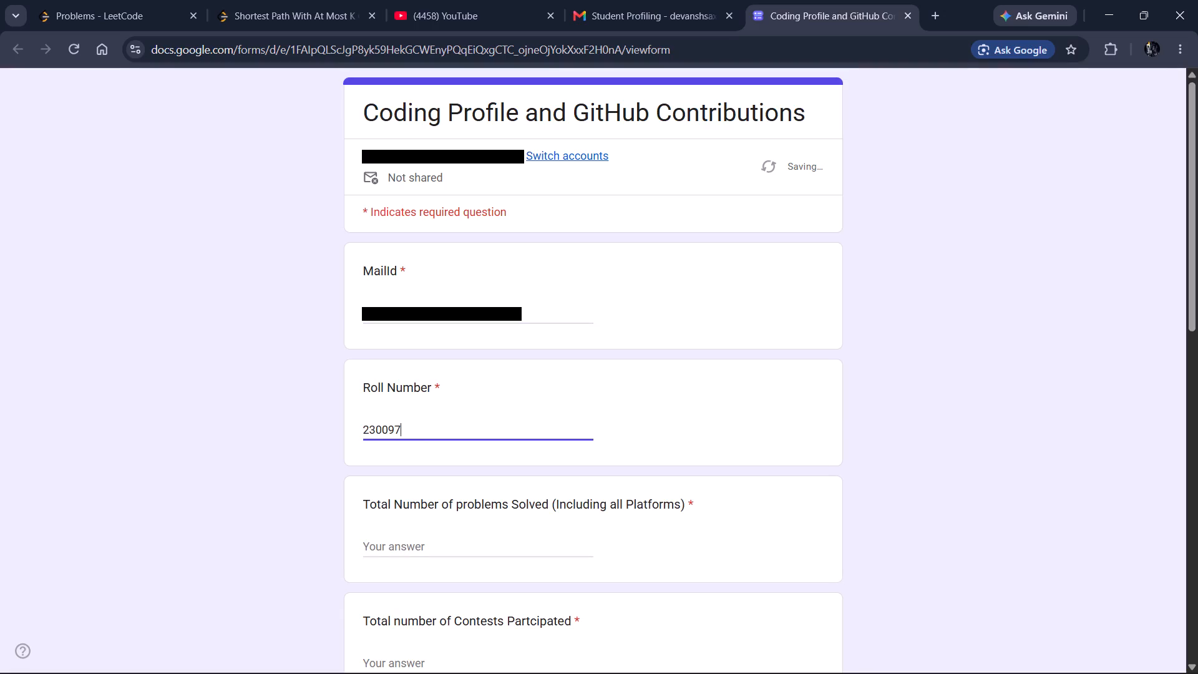
# Complete the student's roll number in the Roll Number answer of the coding profile form.
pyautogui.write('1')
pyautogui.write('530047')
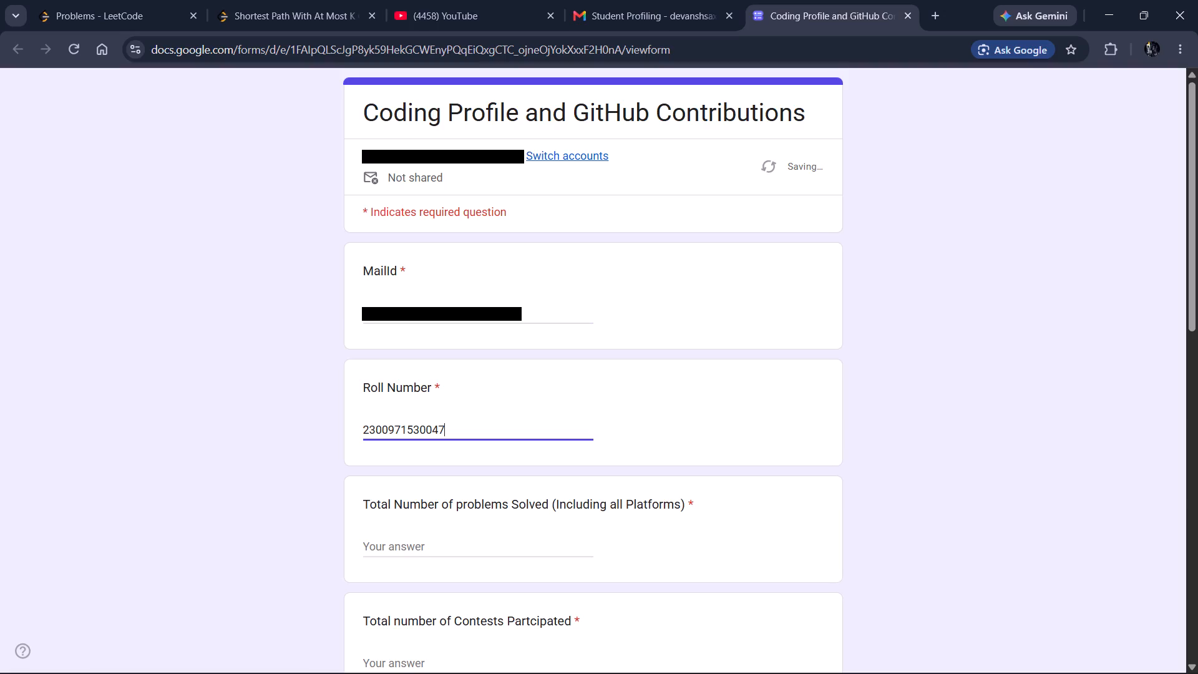
# Start answering the question on the total number of problems solved across all platforms.
pyautogui.scroll(-1, 444, 551)
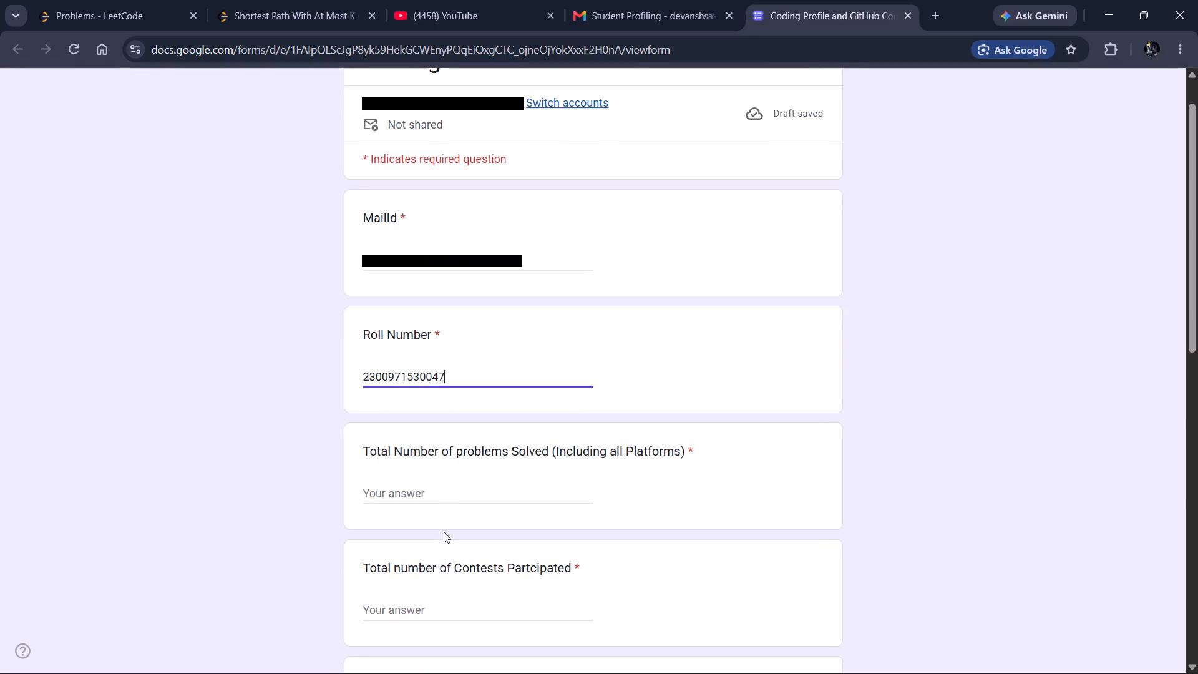
pyautogui.click(449, 493)
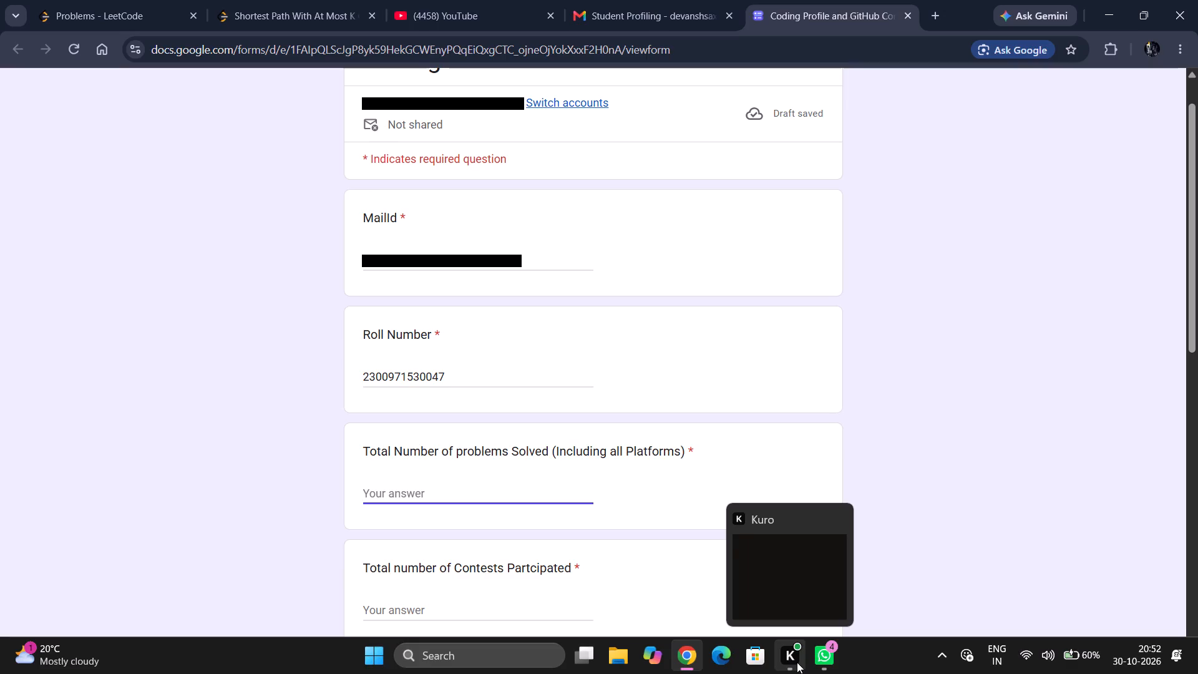
# Open the student's own LeetCode profile page and look up the solved-problem and contest statistics.
pyautogui.click(296, 0)
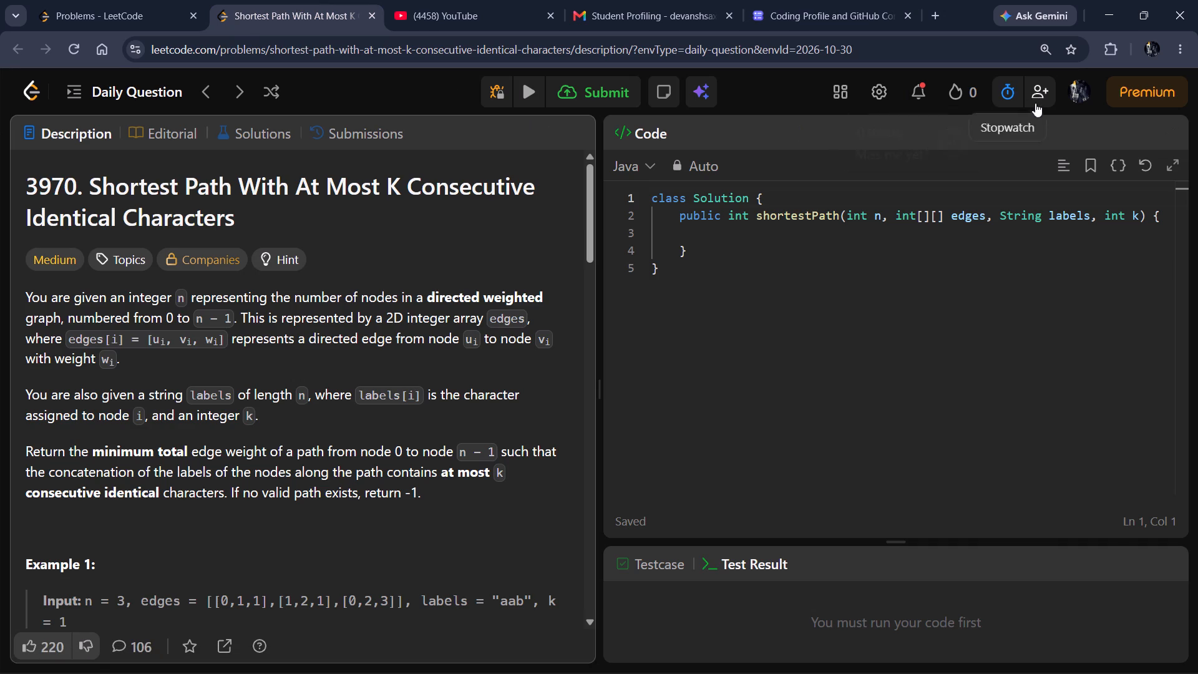
pyautogui.click(1069, 102)
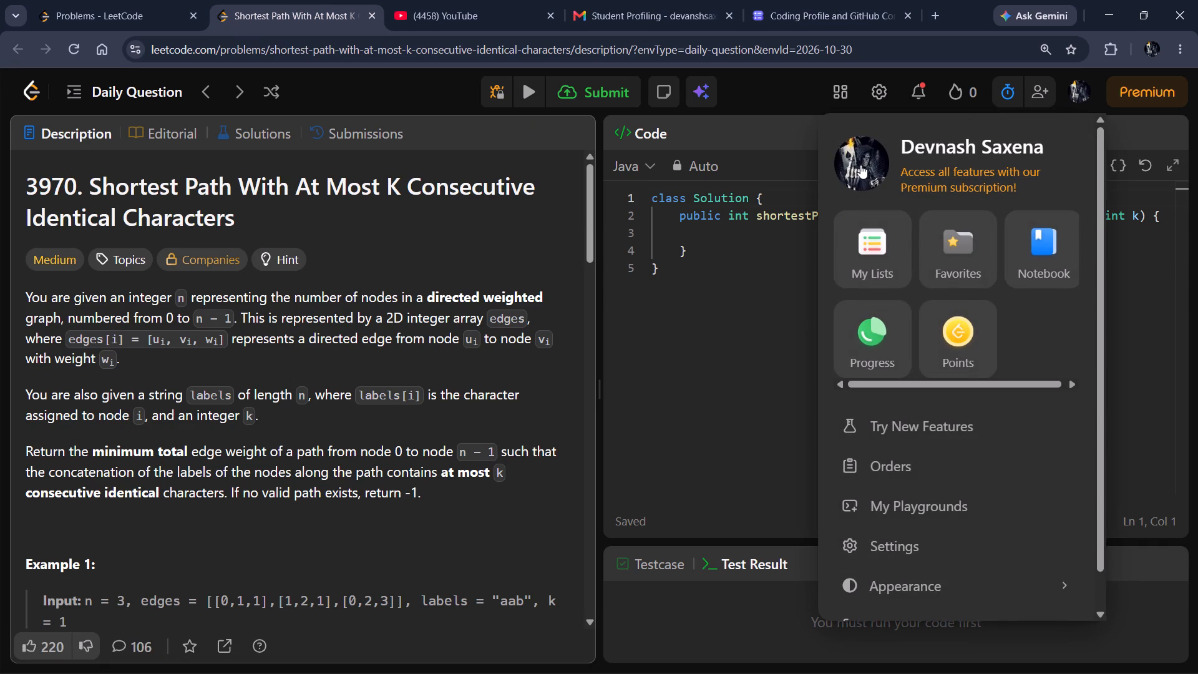
pyautogui.click(865, 168)
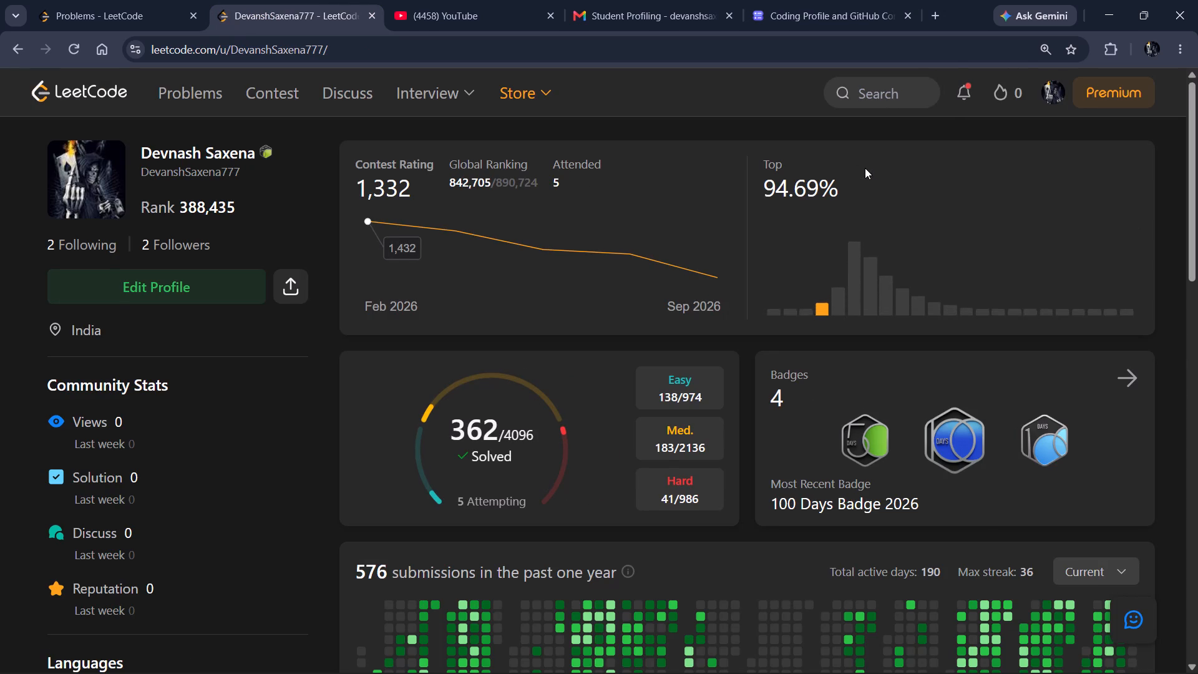
pyautogui.scroll(-2, 865, 168)
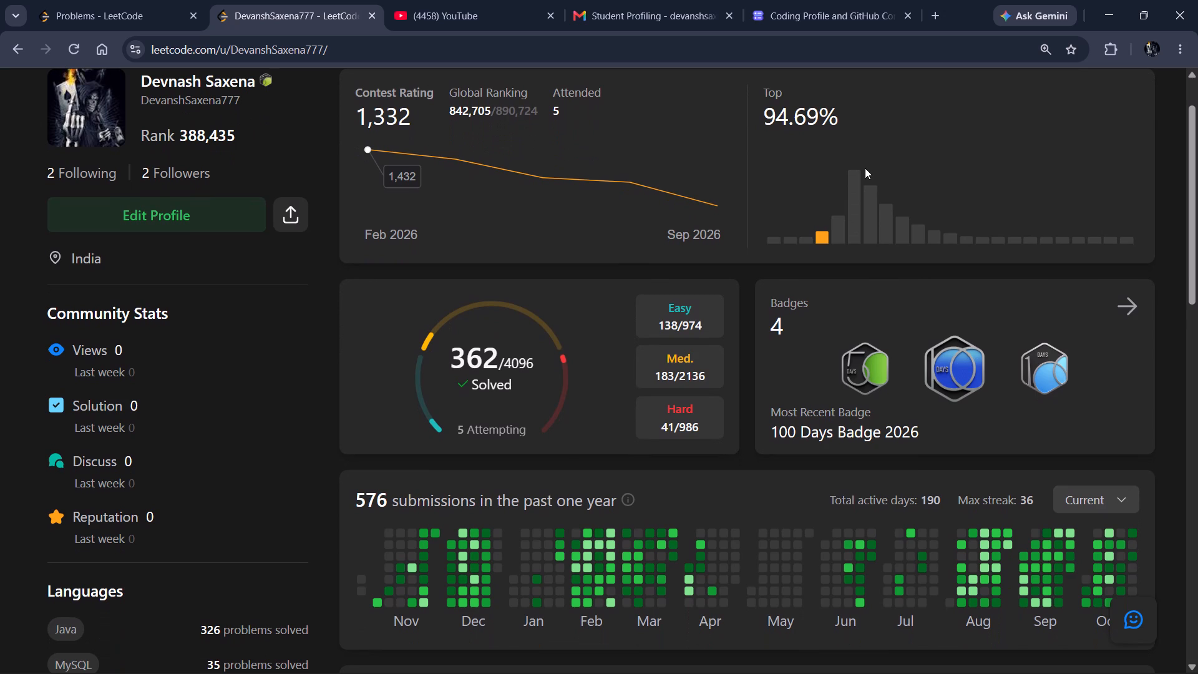
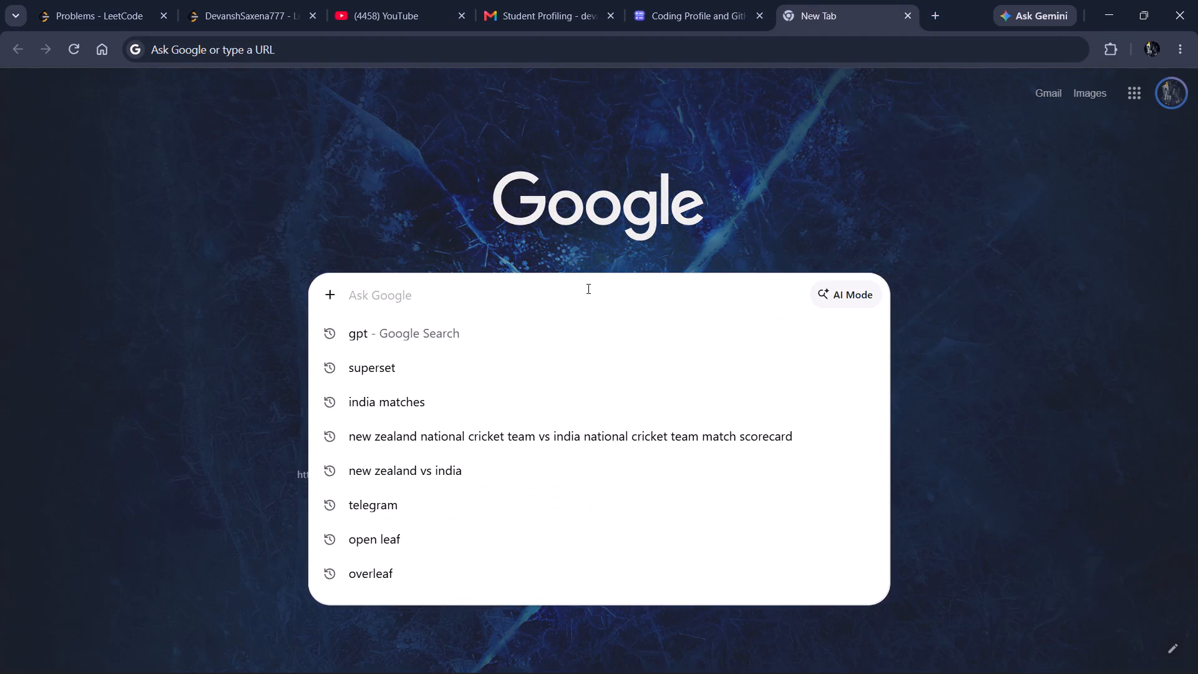
# Search Google for gfg and open the GeeksforGeeks website from the results.
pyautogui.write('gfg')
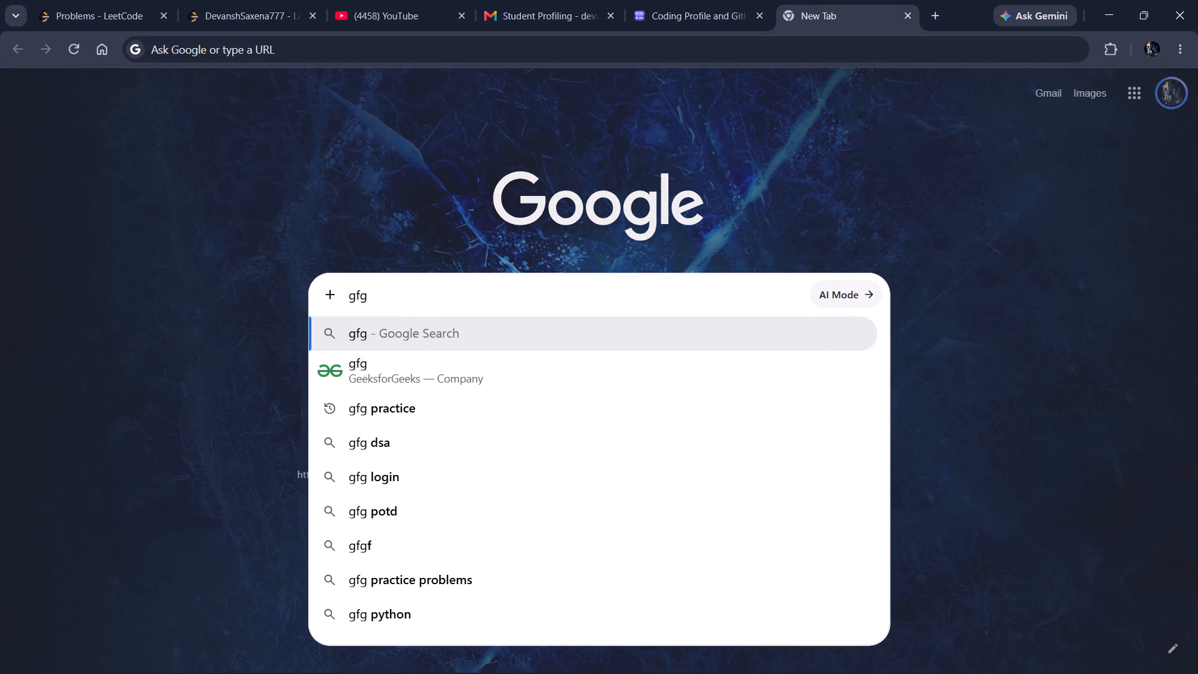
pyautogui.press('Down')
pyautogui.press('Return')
pyautogui.click(406, 291)
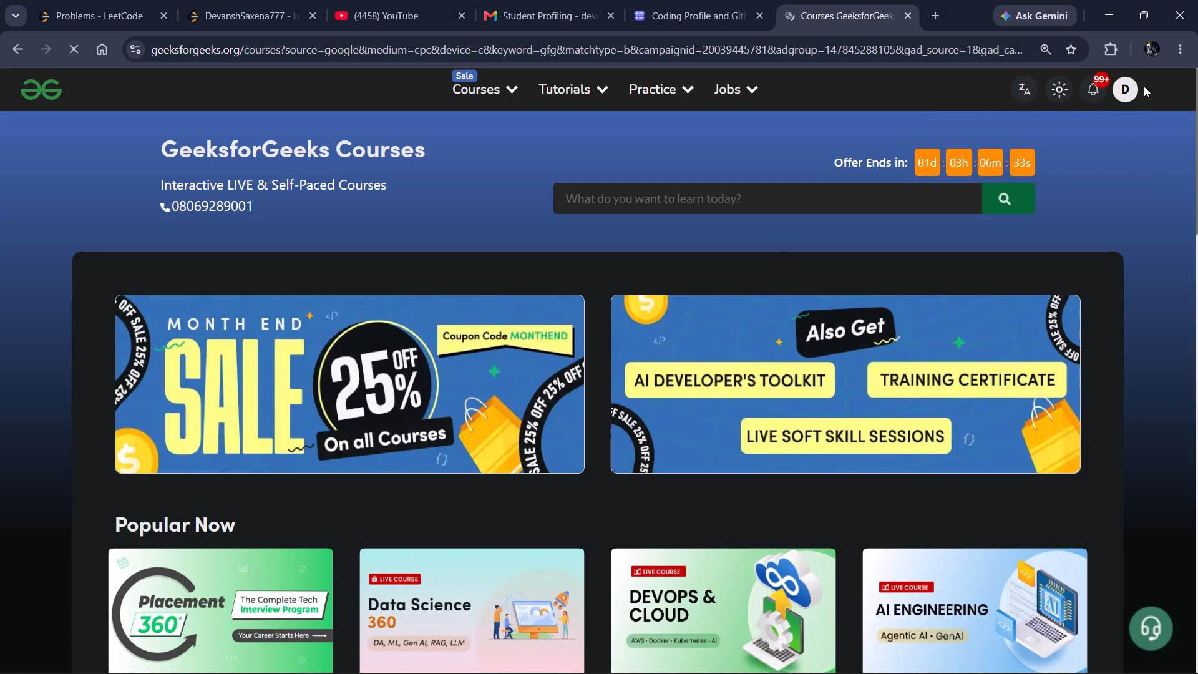
# Open the student's own GeeksforGeeks profile and look through its overview for problem-solving statistics.
pyautogui.click(1121, 80)
pyautogui.click(1051, 122)
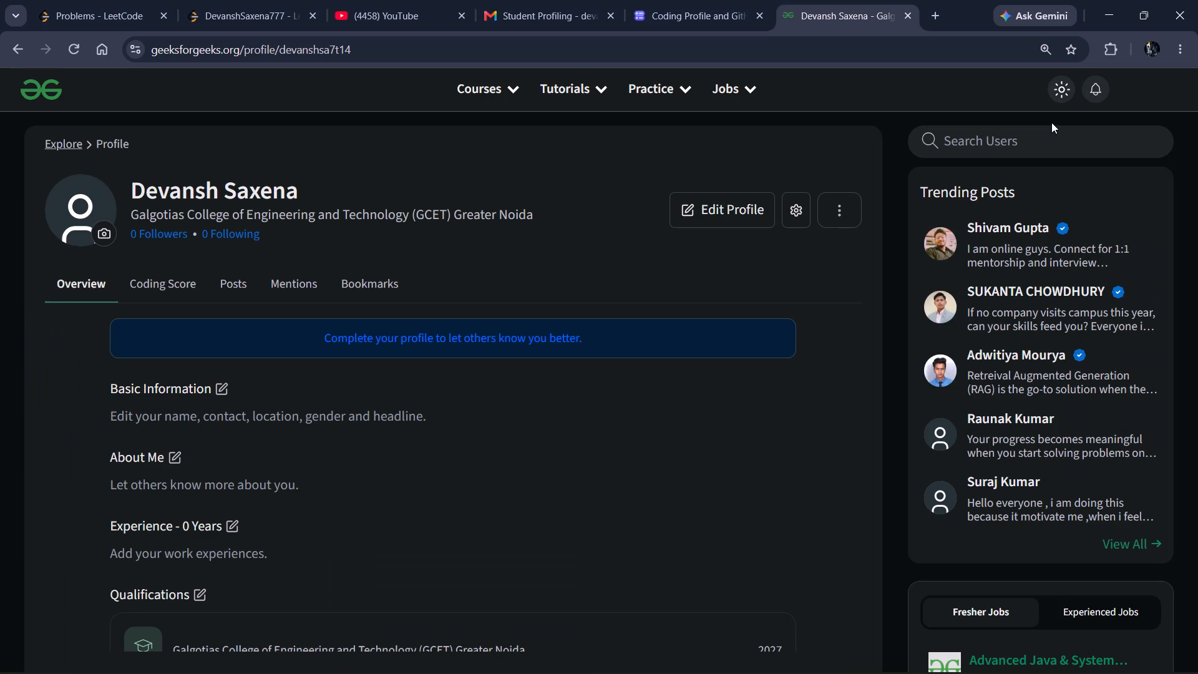
pyautogui.scroll(-3, 531, 421)
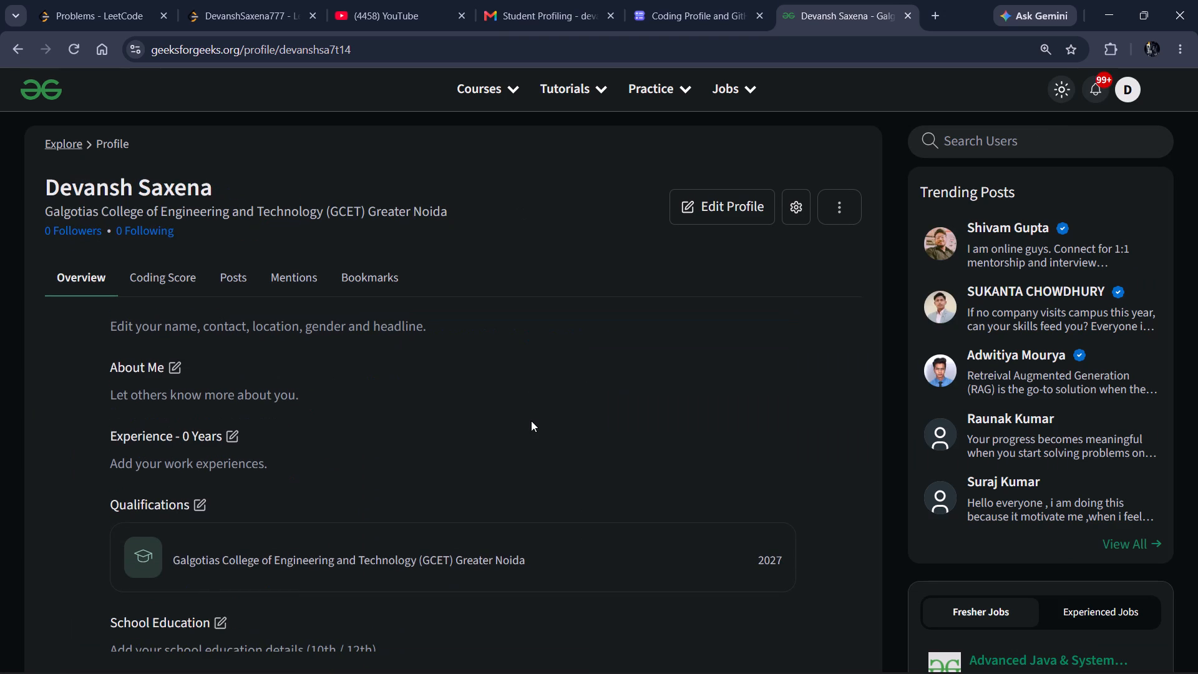
pyautogui.scroll(-3, 531, 421)
pyautogui.scroll(9, 531, 421)
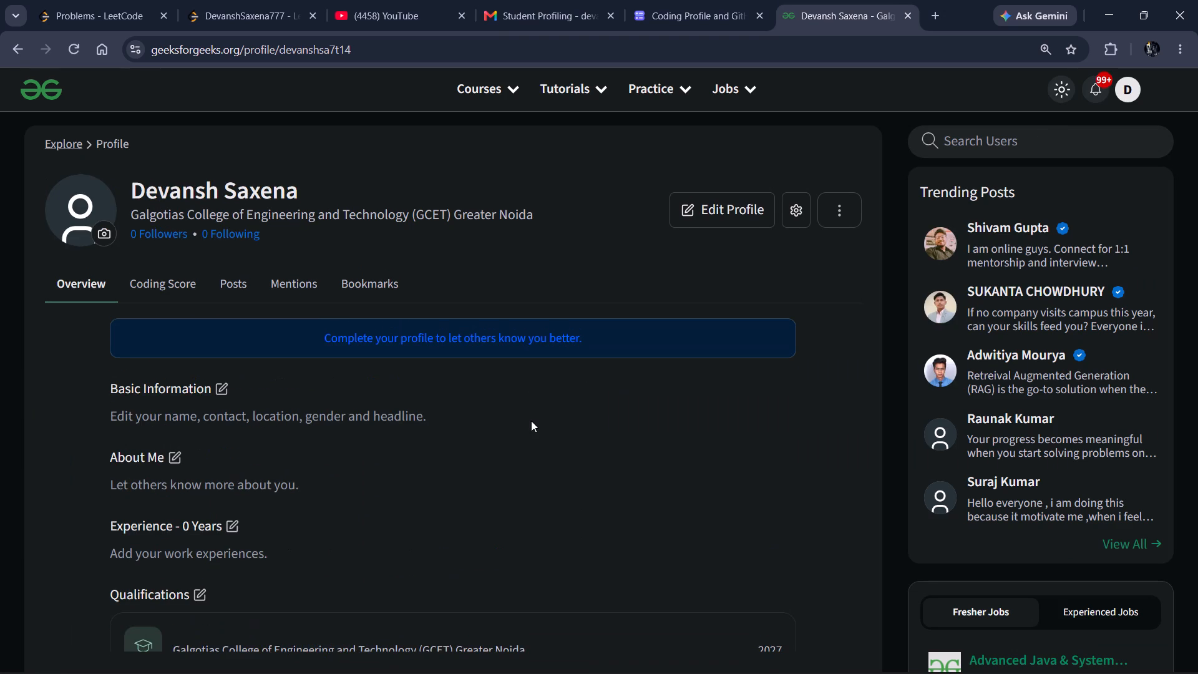
pyautogui.scroll(-12, 531, 421)
pyautogui.scroll(-6, 856, 582)
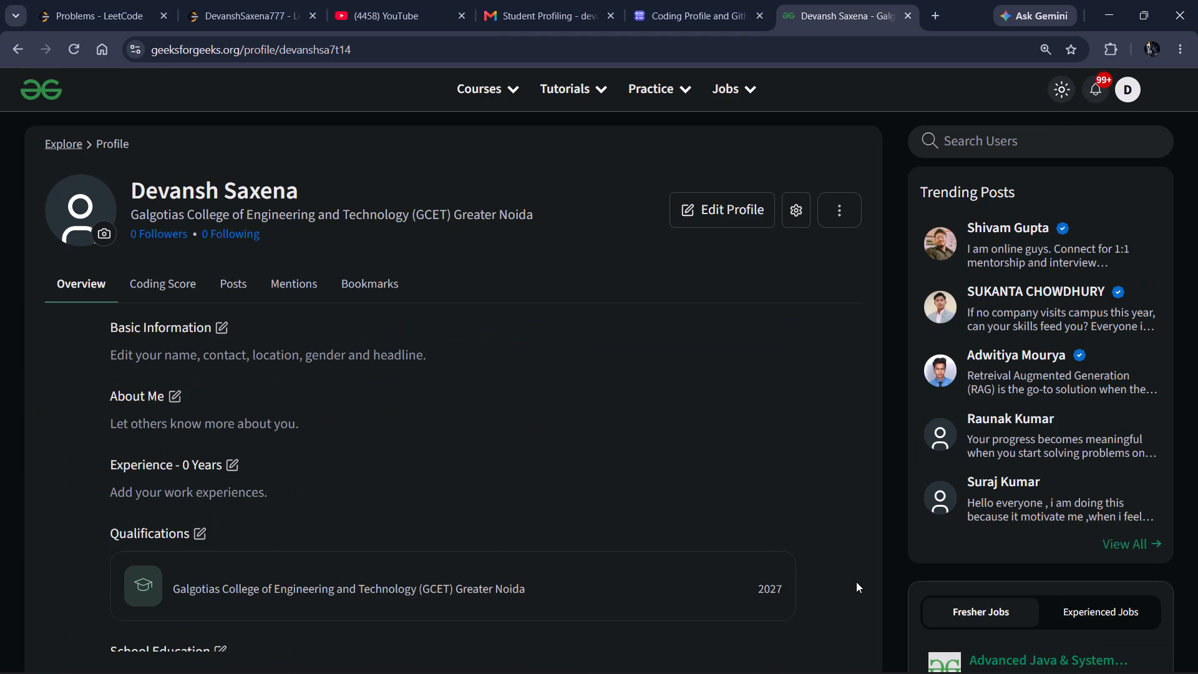
pyautogui.scroll(-4, 856, 582)
pyautogui.scroll(7, 856, 582)
pyautogui.scroll(-5, 1122, 537)
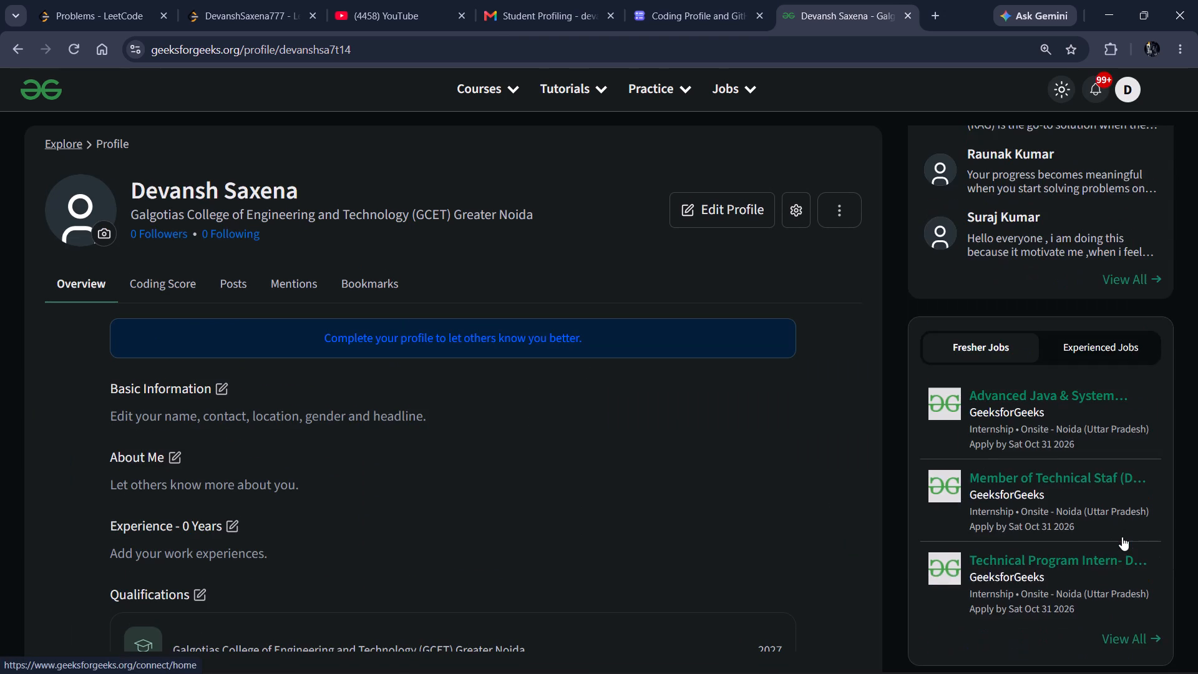
pyautogui.scroll(8, 1122, 537)
pyautogui.hscroll(-3, 1122, 537)
pyautogui.scroll(-5, 837, 444)
pyautogui.scroll(5, 837, 444)
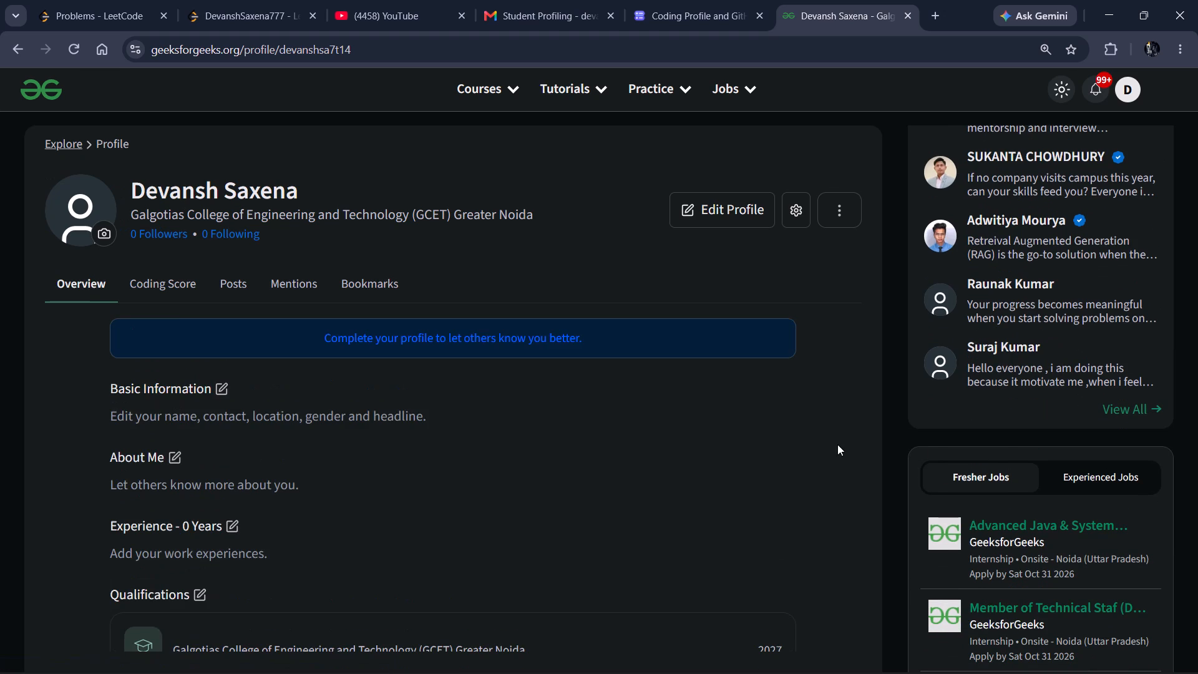
pyautogui.scroll(3, 837, 444)
# Show the profile's Coding Score section and check the number of problems solved on GeeksforGeeks.
pyautogui.click(161, 288)
pyautogui.scroll(-1, 161, 288)
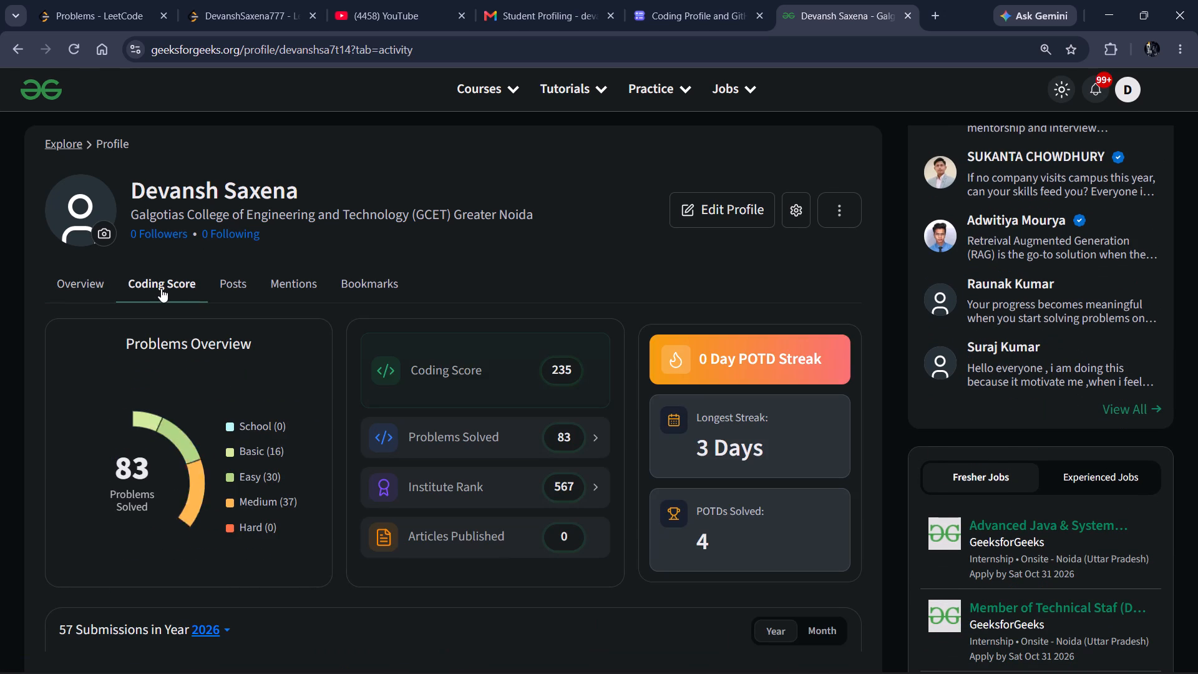
pyautogui.scroll(-1, 161, 288)
pyautogui.hscroll(1, 268, 491)
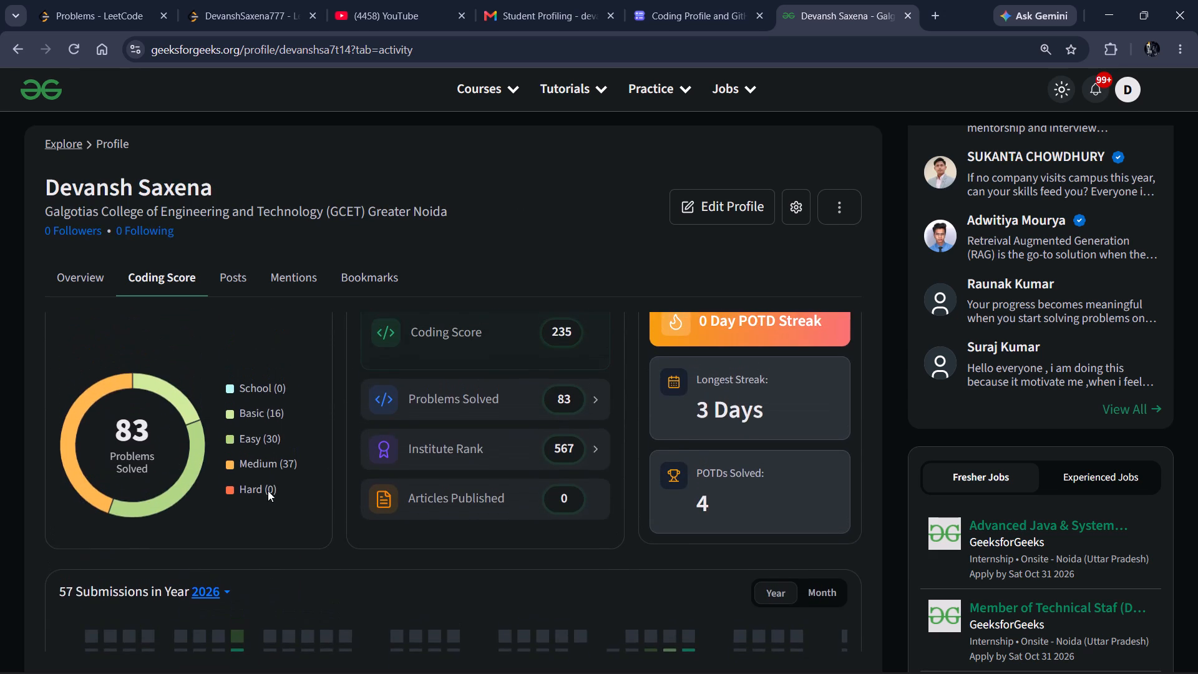
pyautogui.scroll(1, 268, 491)
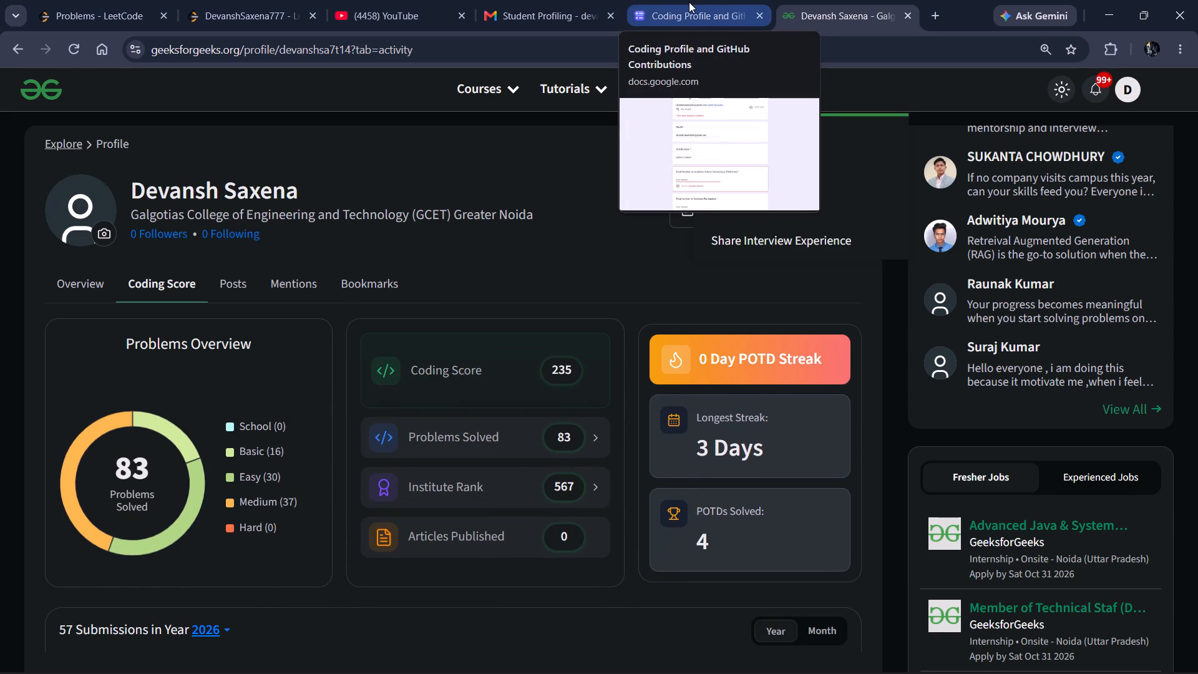
# Check the solved count on the LeetCode profile, calculate 362+82 in a new tab, and recheck the GeeksforGeeks figure.
pyautogui.click(708, 6)
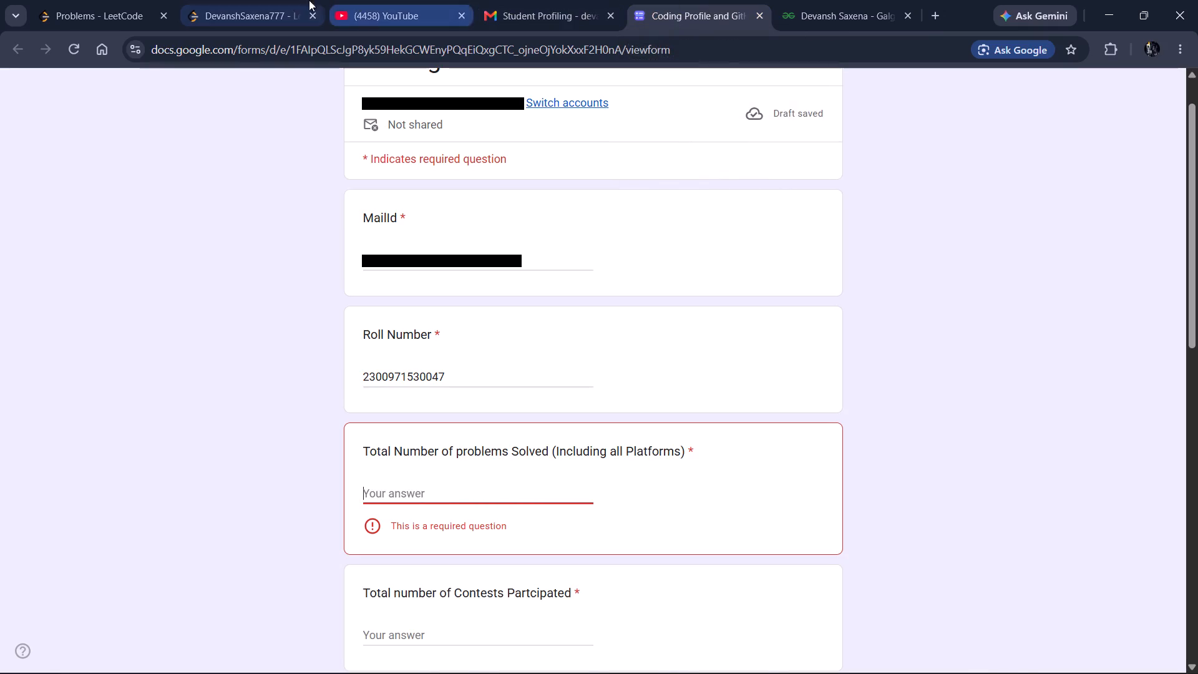
pyautogui.click(276, 0)
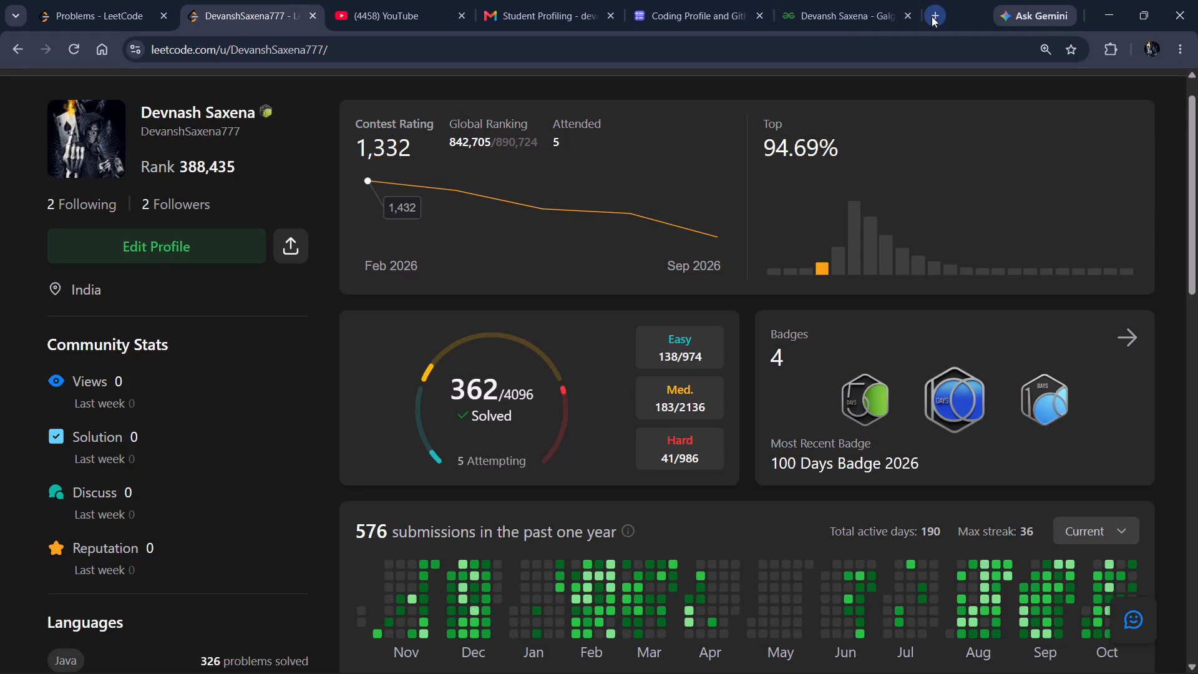
pyautogui.click(932, 16)
pyautogui.click(814, 59)
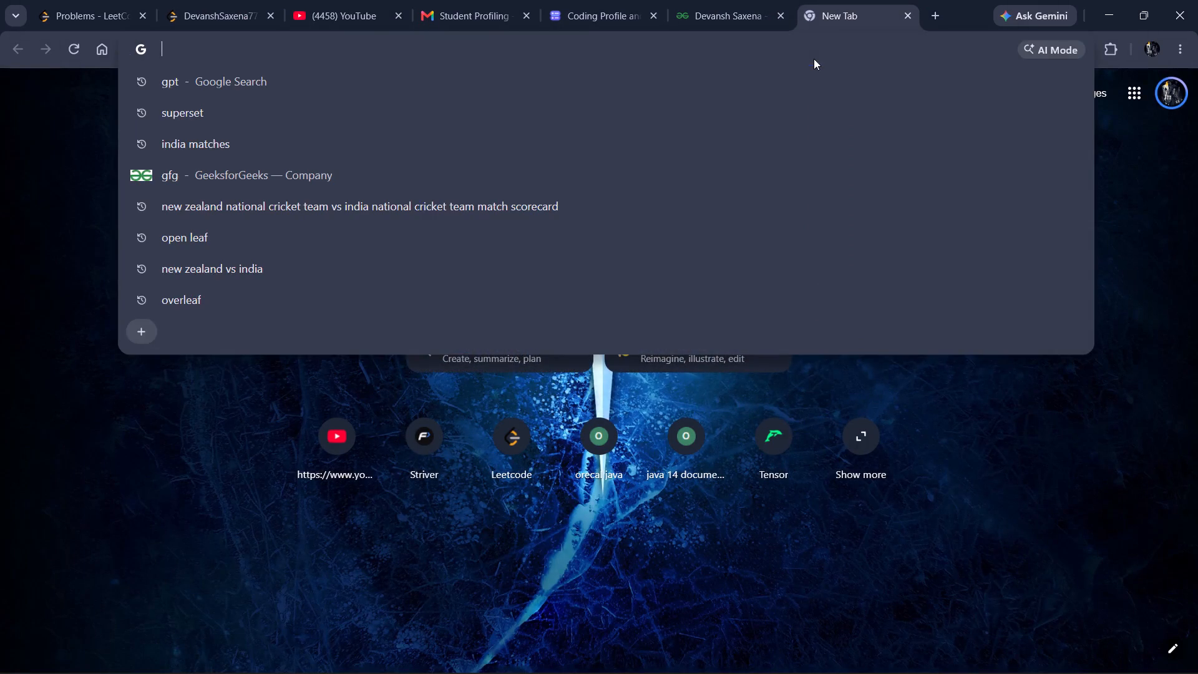
pyautogui.write('362')
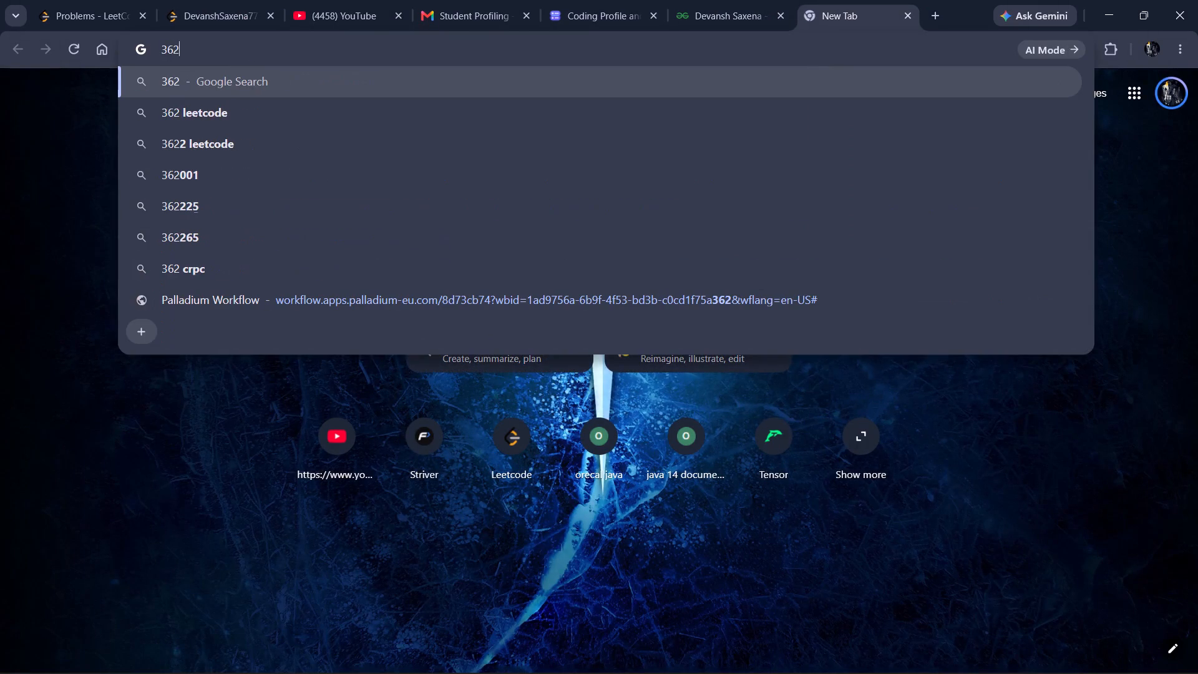
pyautogui.press('+')
pyautogui.write('82')
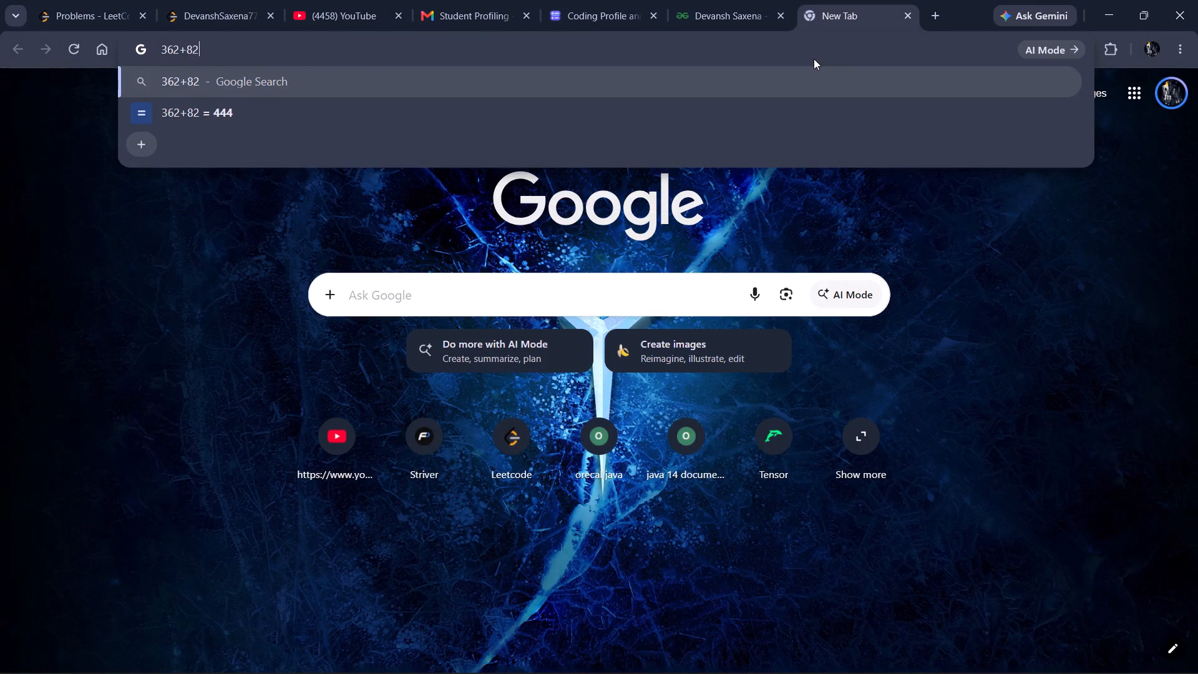
pyautogui.click(754, 0)
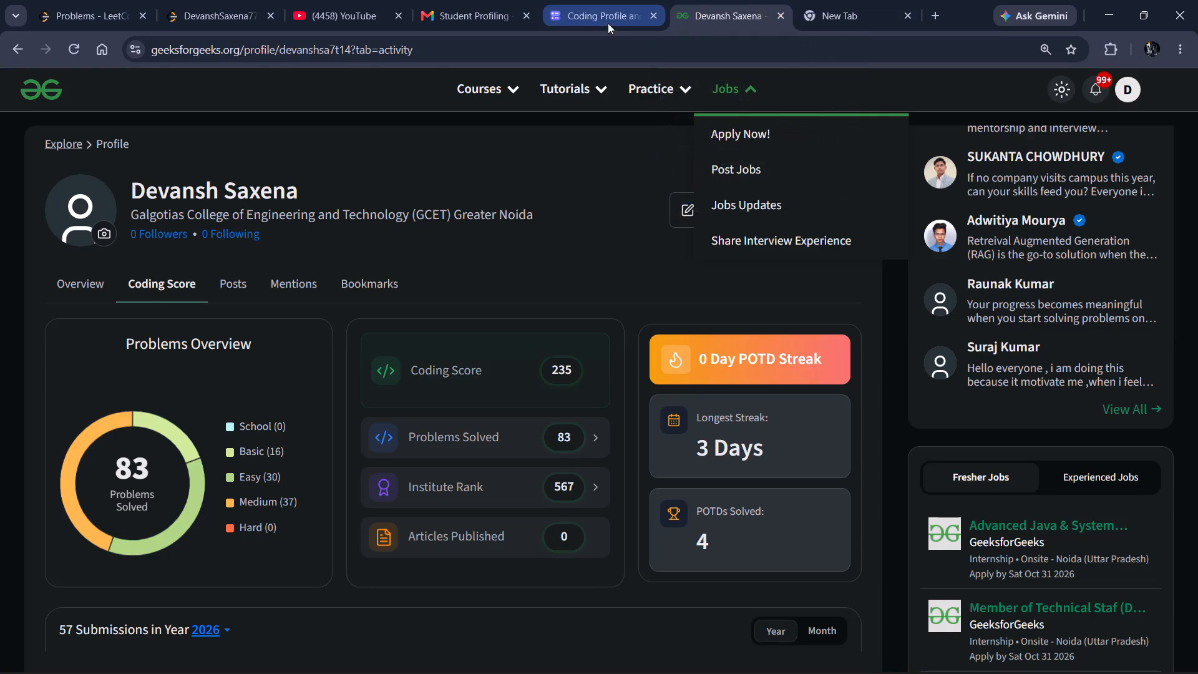
# Enter 444 as the total number of problems solved across all platforms in the coding profile form.
pyautogui.click(605, 23)
pyautogui.click(443, 498)
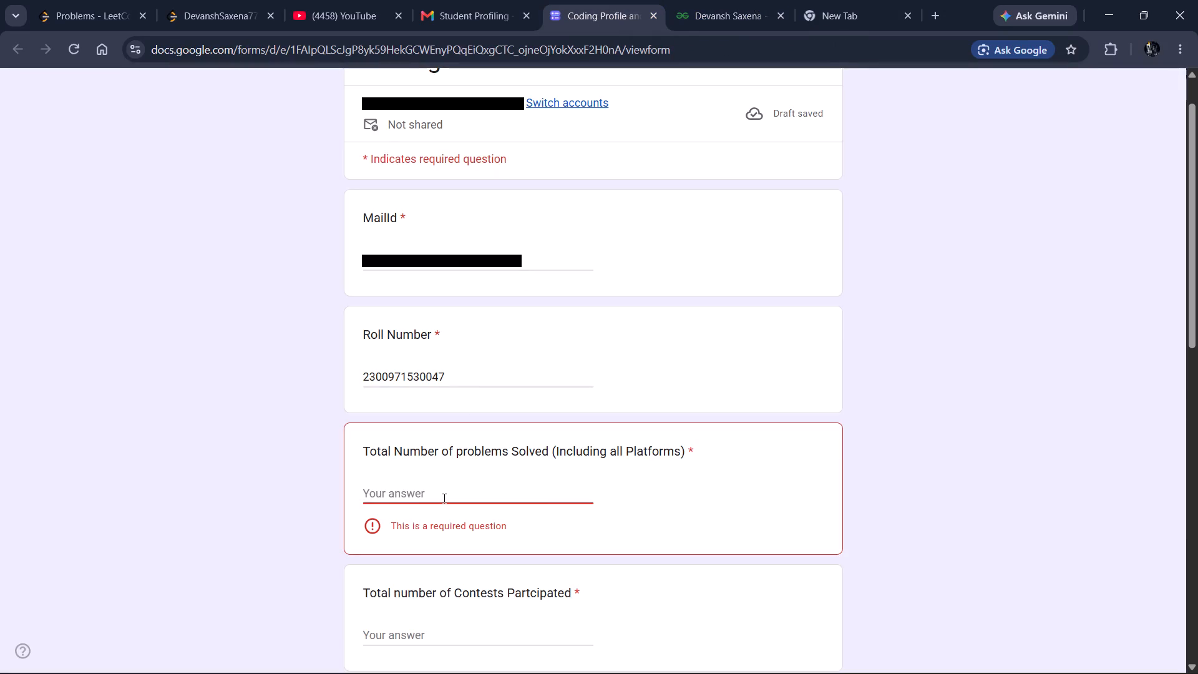
pyautogui.write('44')
pyautogui.press('4')
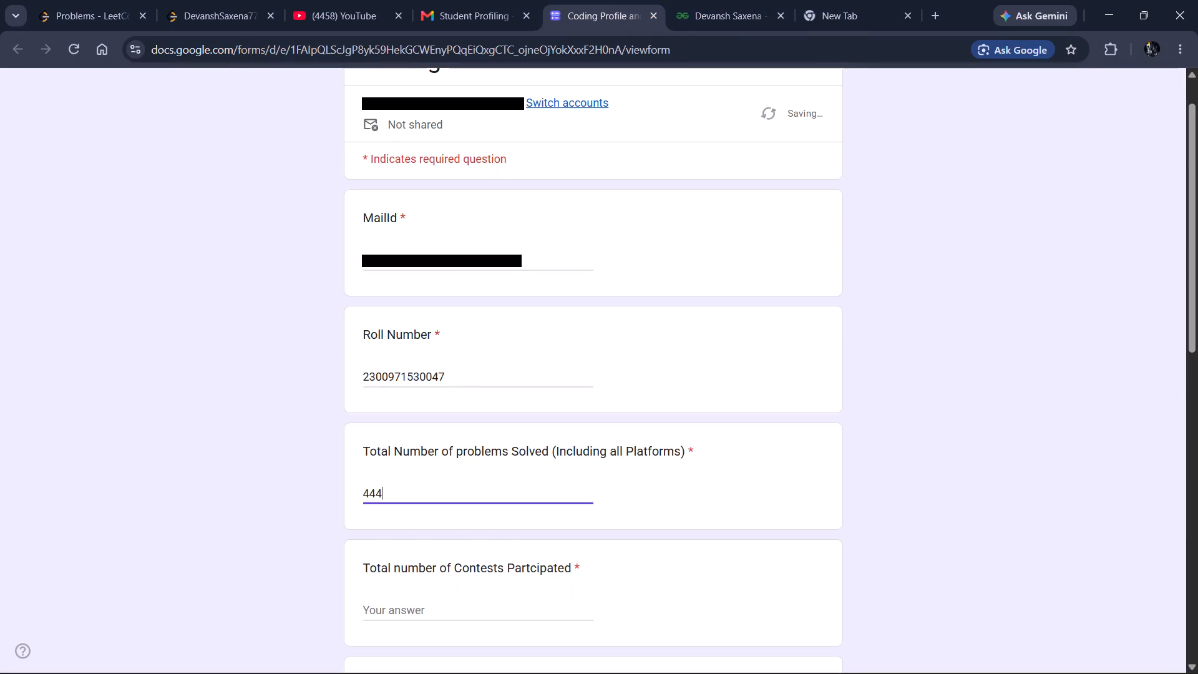
# Check contest attendance on the coding profiles and enter 5 as the total number of contests participated in.
pyautogui.scroll(-2, 443, 498)
pyautogui.click(465, 471)
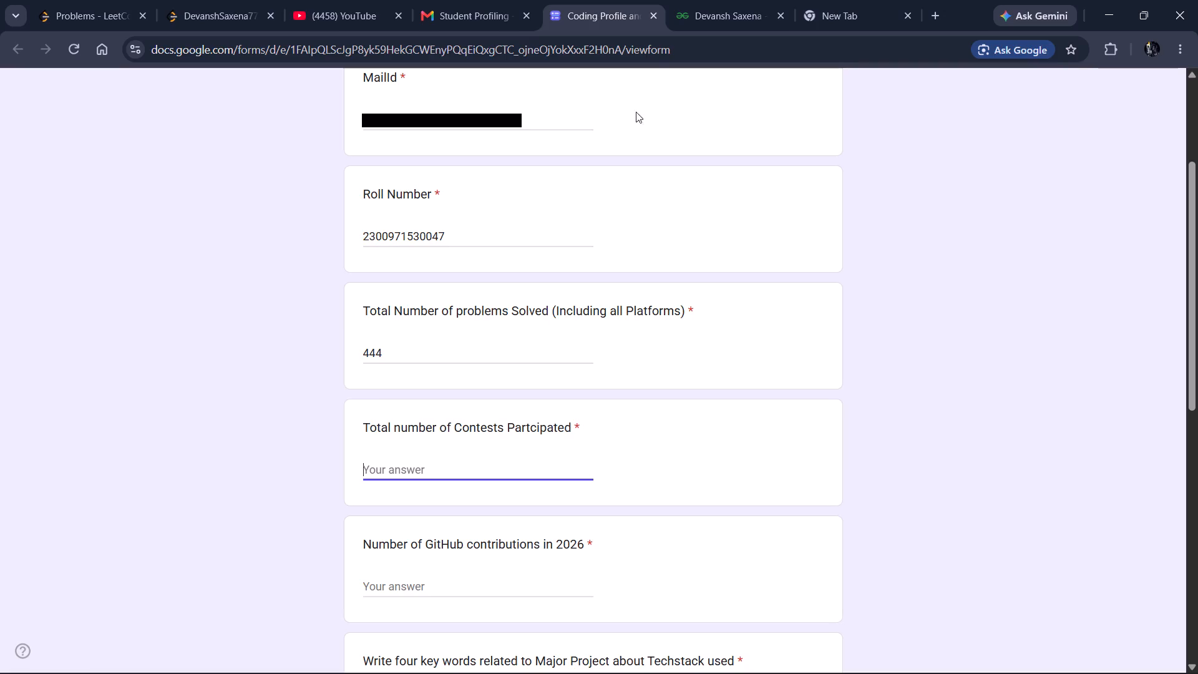
pyautogui.click(224, 4)
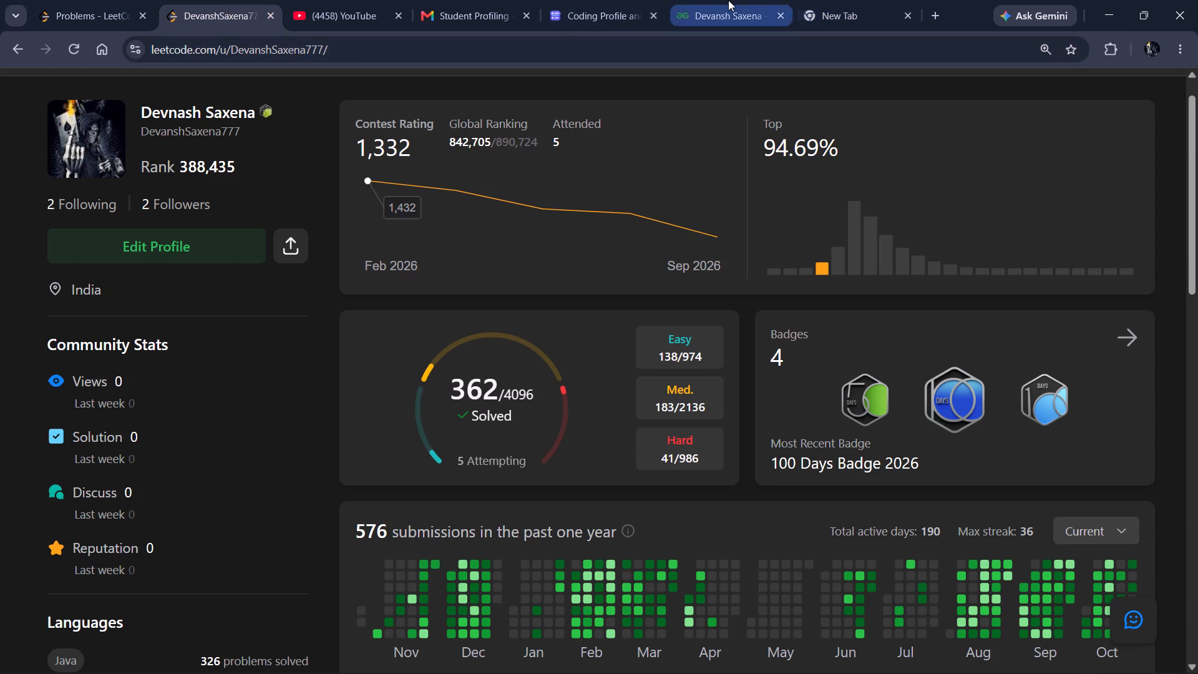
pyautogui.click(728, 0)
pyautogui.click(643, 0)
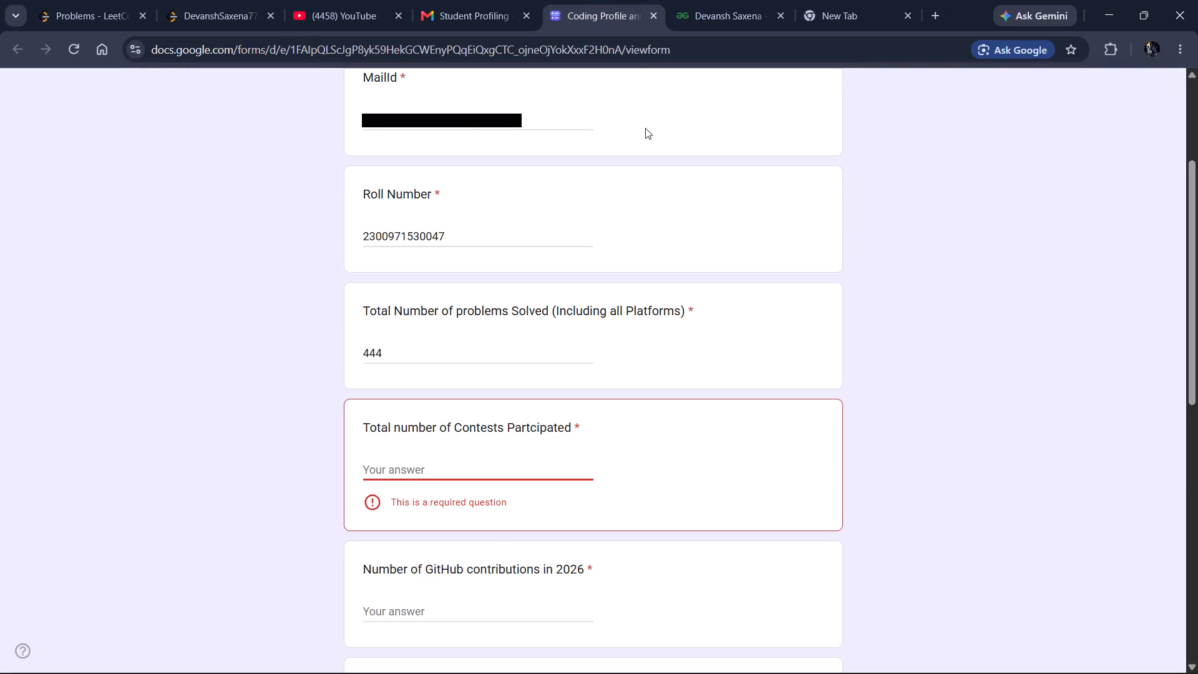
pyautogui.press('5')
# Replace the calculation in the spare tab with a web search for git and open the GitHub site from the results.
pyautogui.scroll(-2, 645, 128)
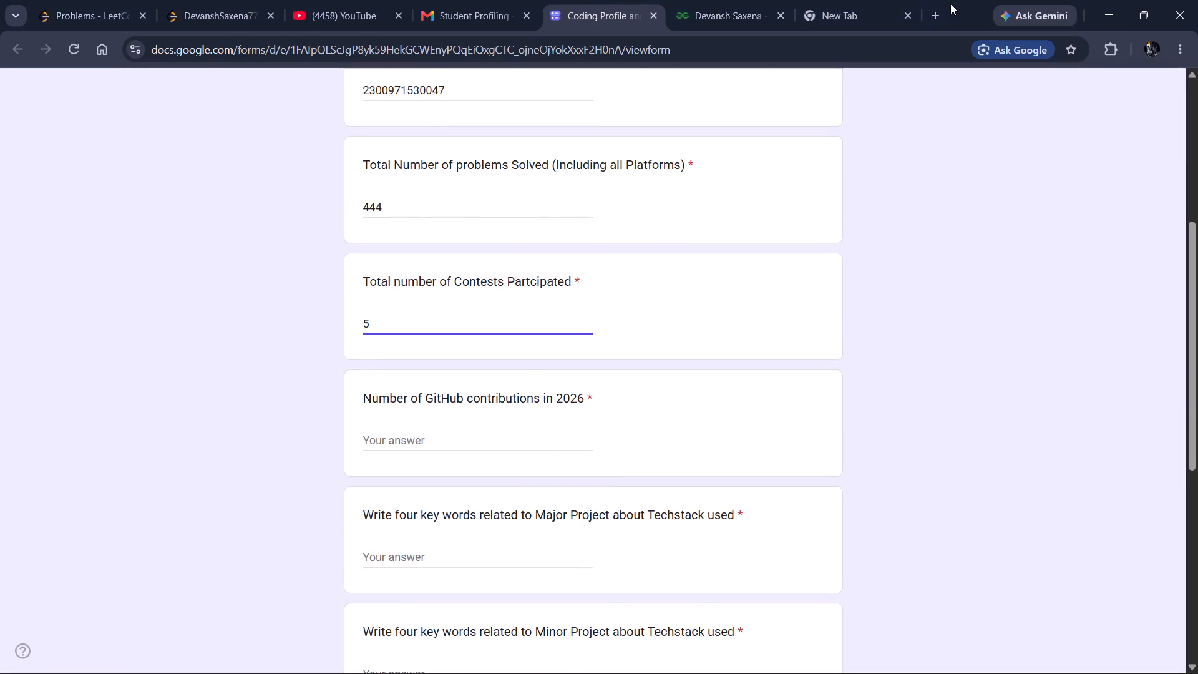
pyautogui.click(874, 0)
pyautogui.click(715, 56)
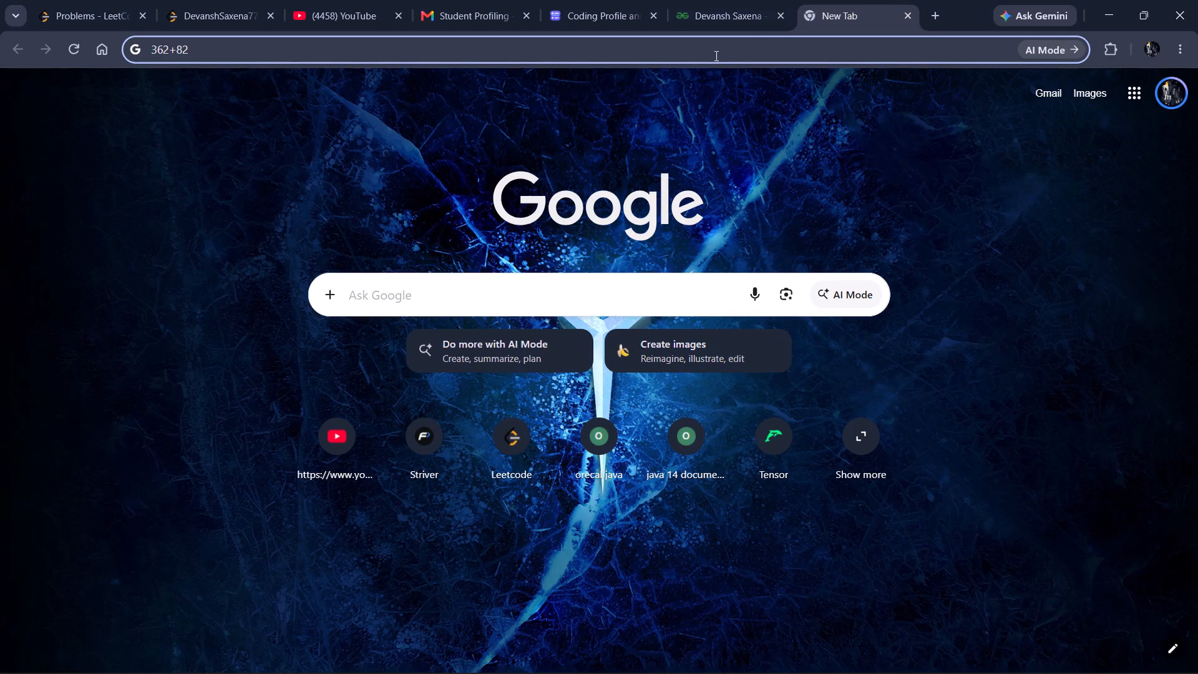
pyautogui.press('BackSpace')
pyautogui.press('BackSpace')
pyautogui.press('BackSpace')
pyautogui.press('BackSpace')
pyautogui.press('BackSpace')
pyautogui.press('BackSpace')
pyautogui.press('BackSpace')
pyautogui.press('BackSpace')
pyautogui.press('BackSpace')
pyautogui.press('BackSpace')
pyautogui.press('BackSpace')
pyautogui.press('BackSpace')
pyautogui.write('git')
pyautogui.press('Down')
pyautogui.press('Return')
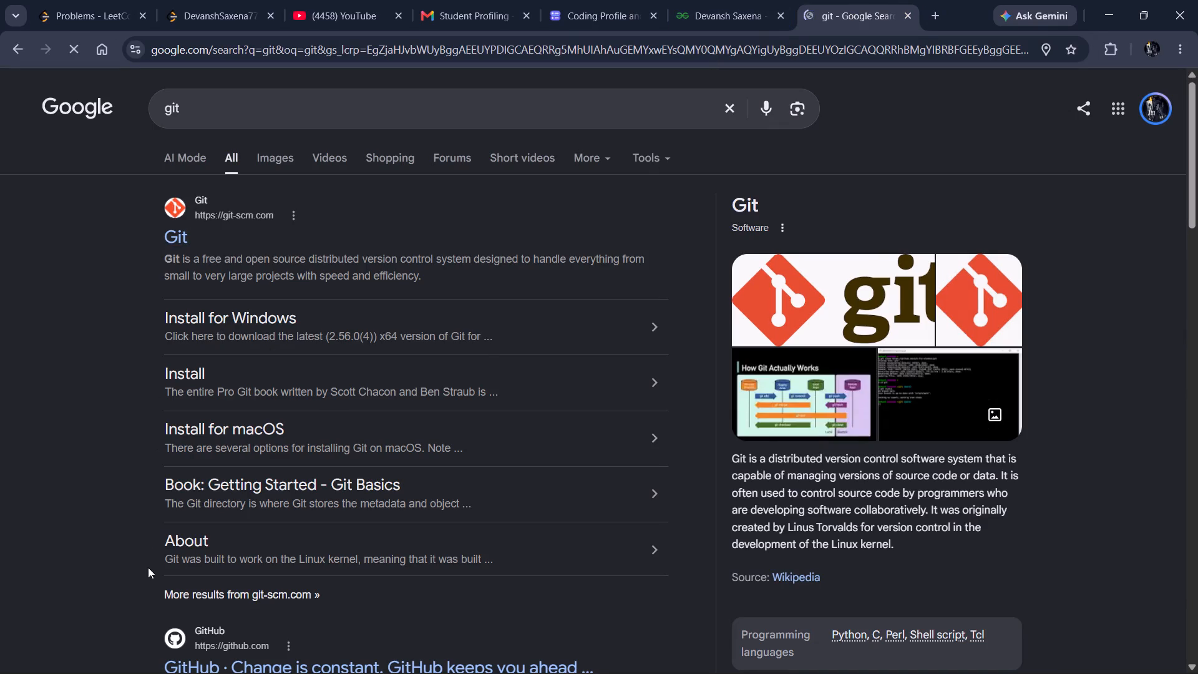
pyautogui.scroll(-1, 228, 609)
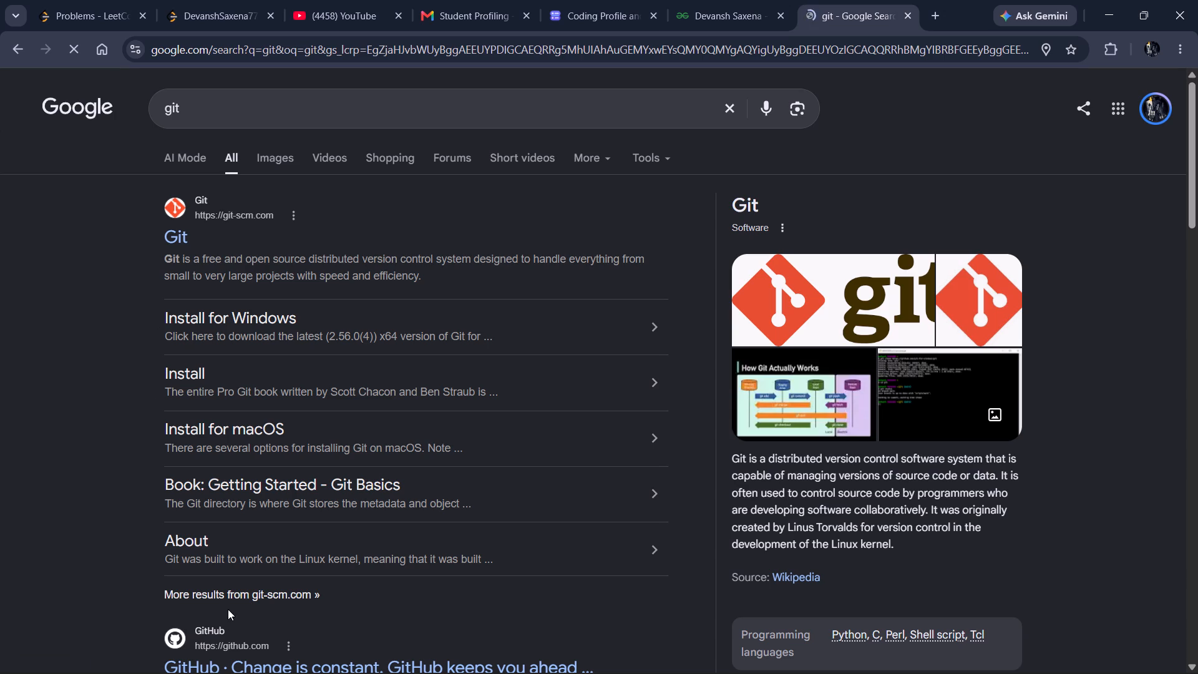
pyautogui.scroll(-3, 228, 609)
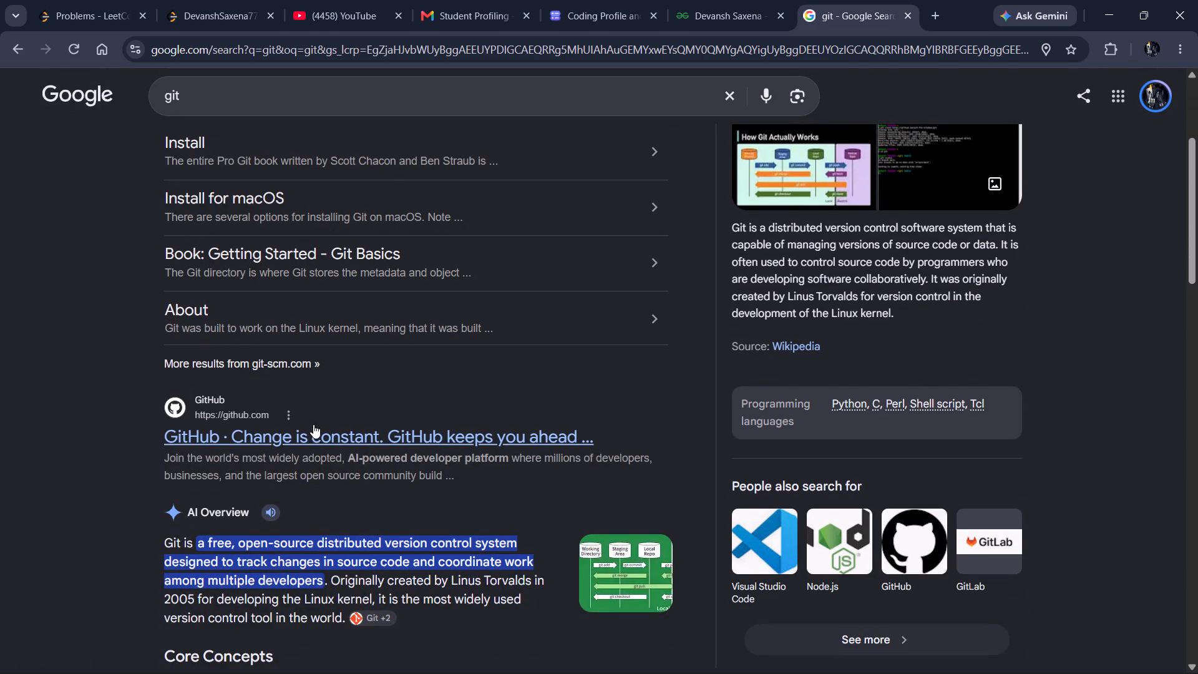
pyautogui.click(311, 430)
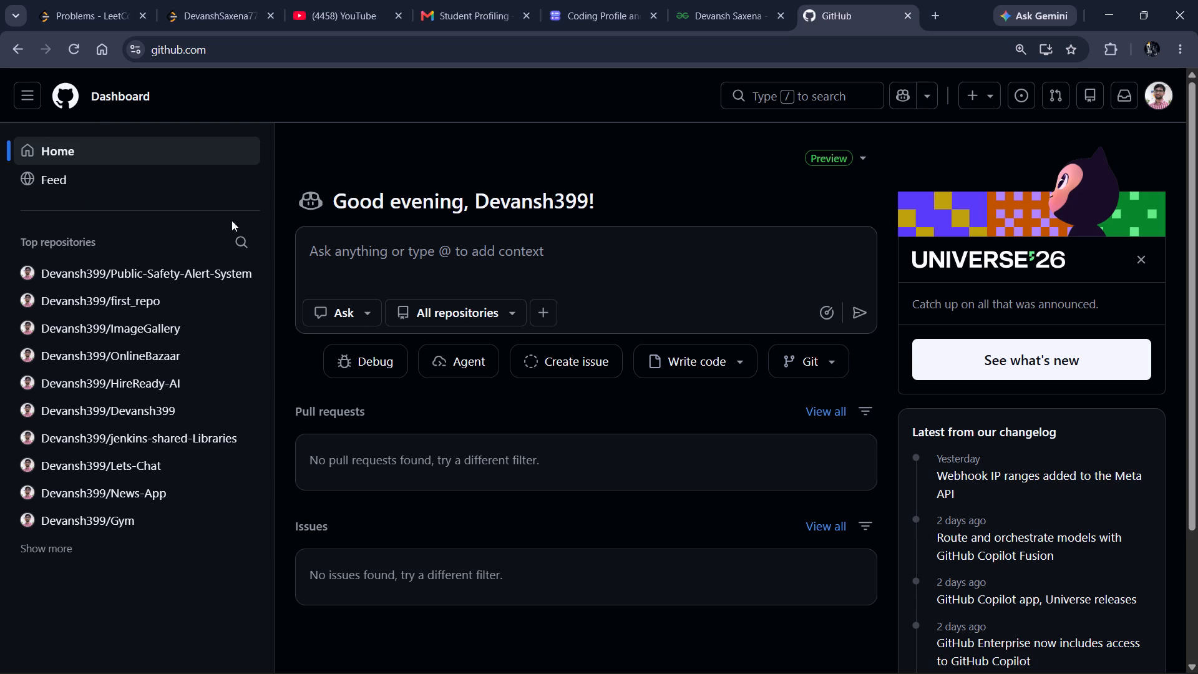
# Open the student's own GitHub profile and view the contribution count for 2026.
pyautogui.click(1161, 97)
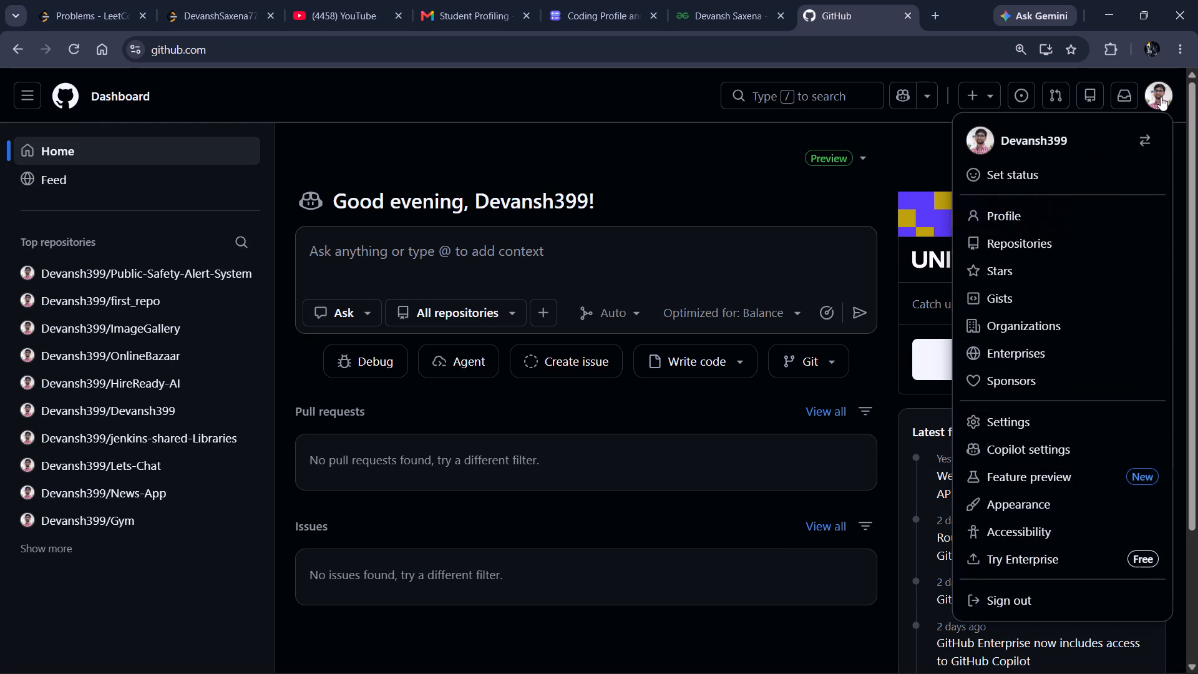
pyautogui.click(988, 220)
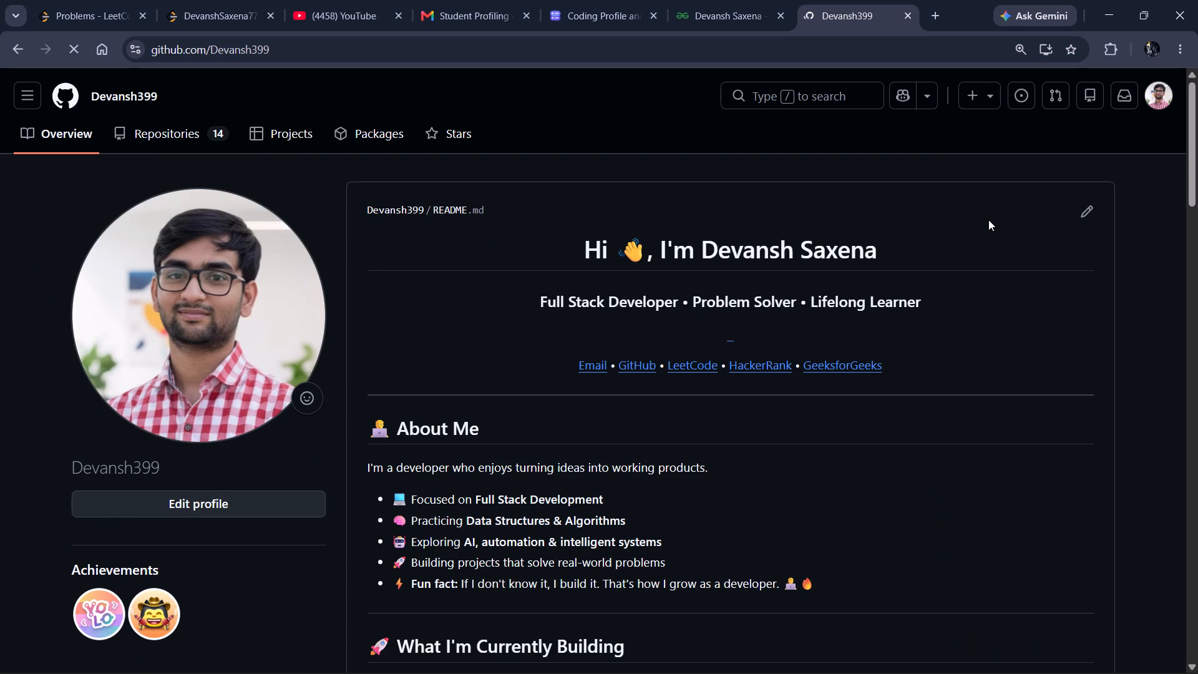
pyautogui.scroll(-5, 610, 400)
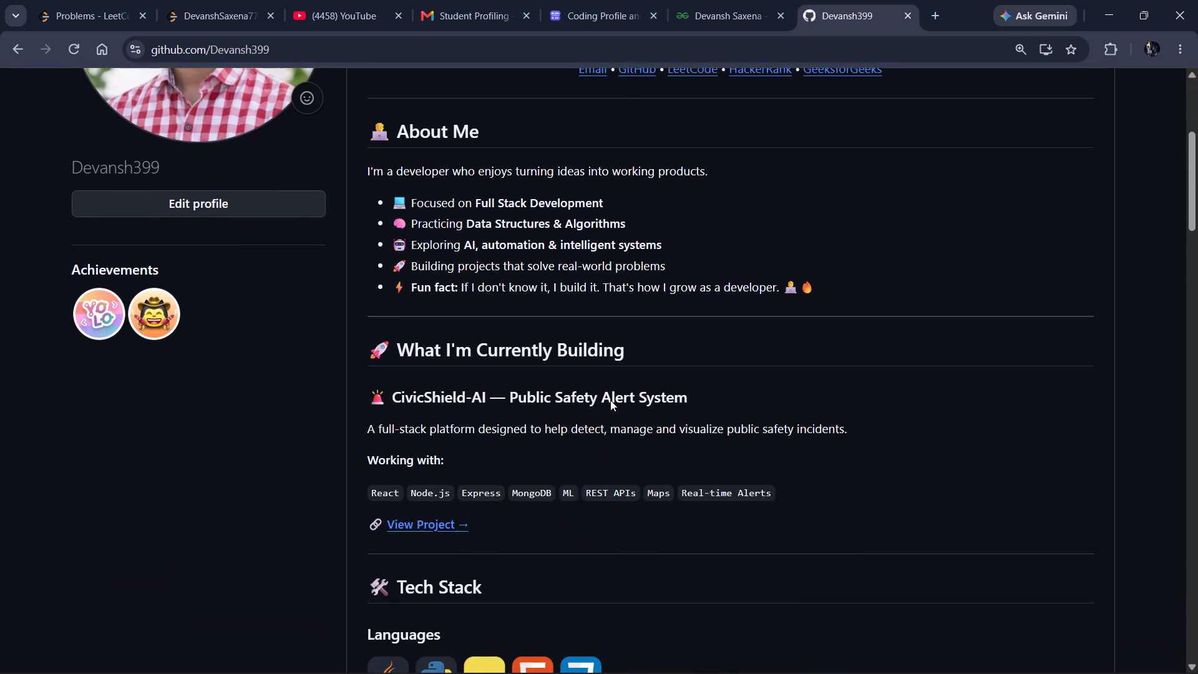
pyautogui.scroll(-13, 610, 400)
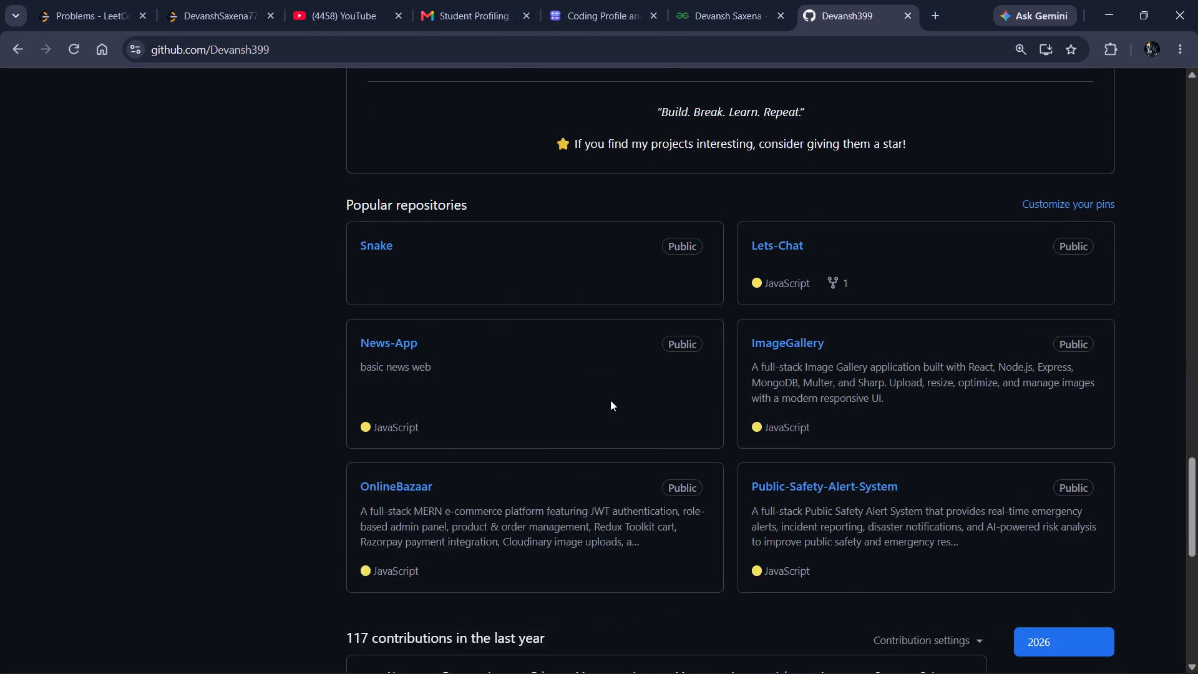
pyautogui.scroll(-3, 610, 400)
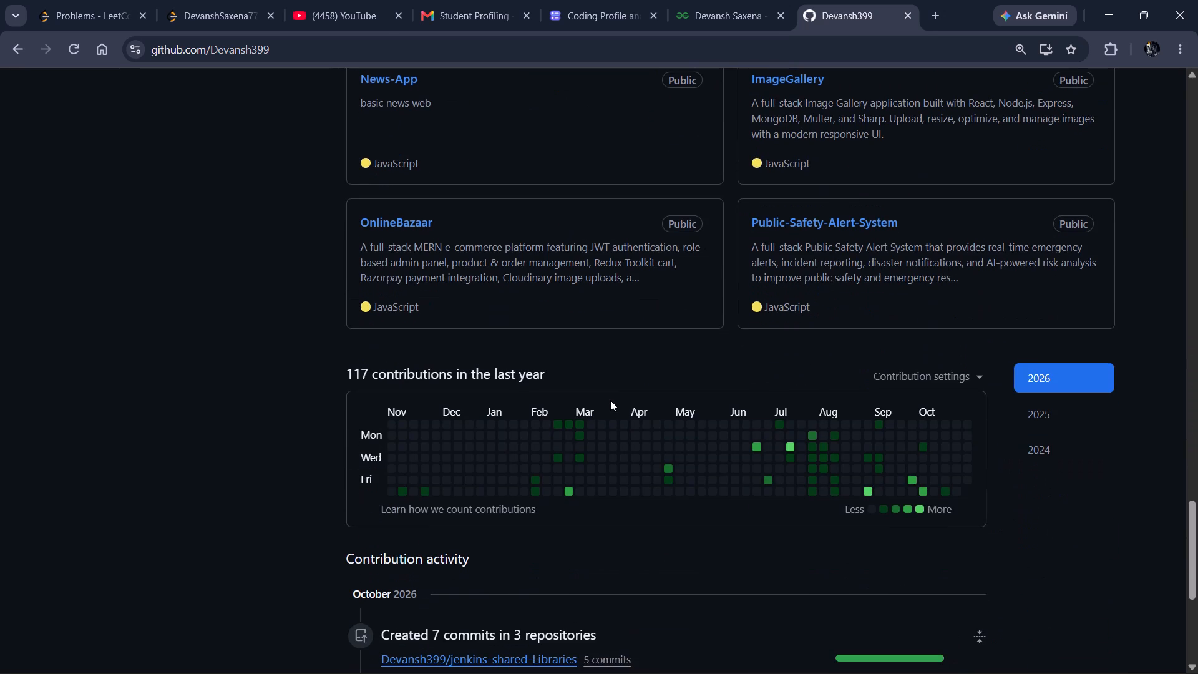
pyautogui.scroll(-1, 610, 400)
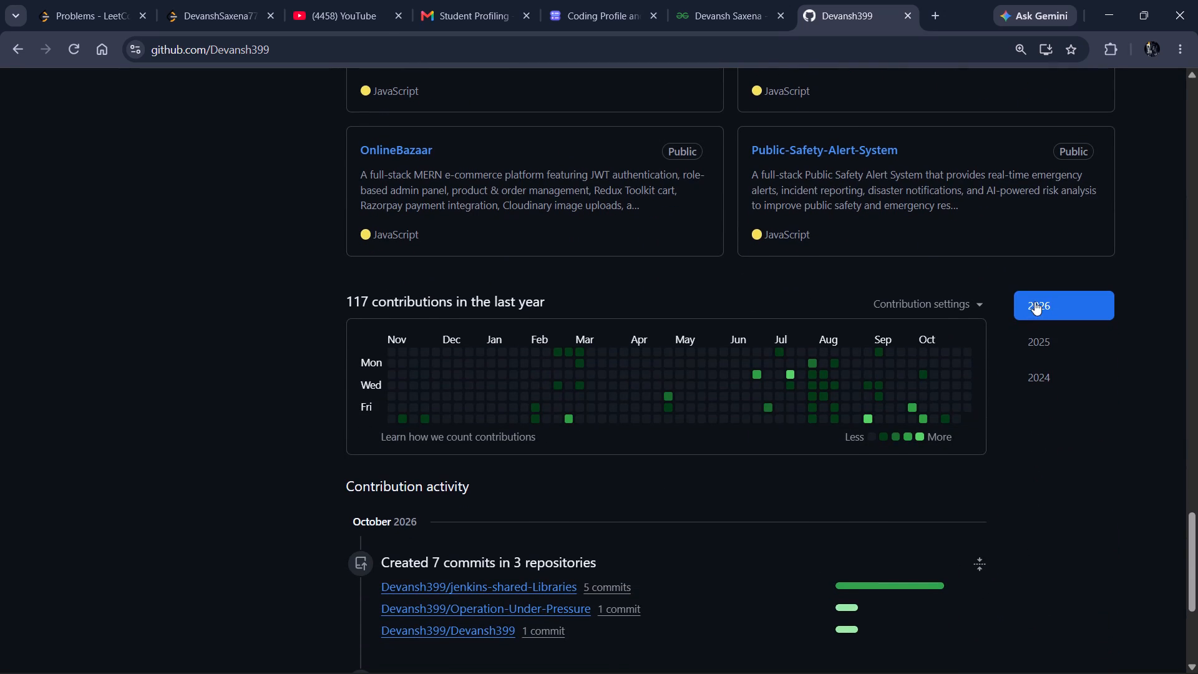
pyautogui.click(1046, 349)
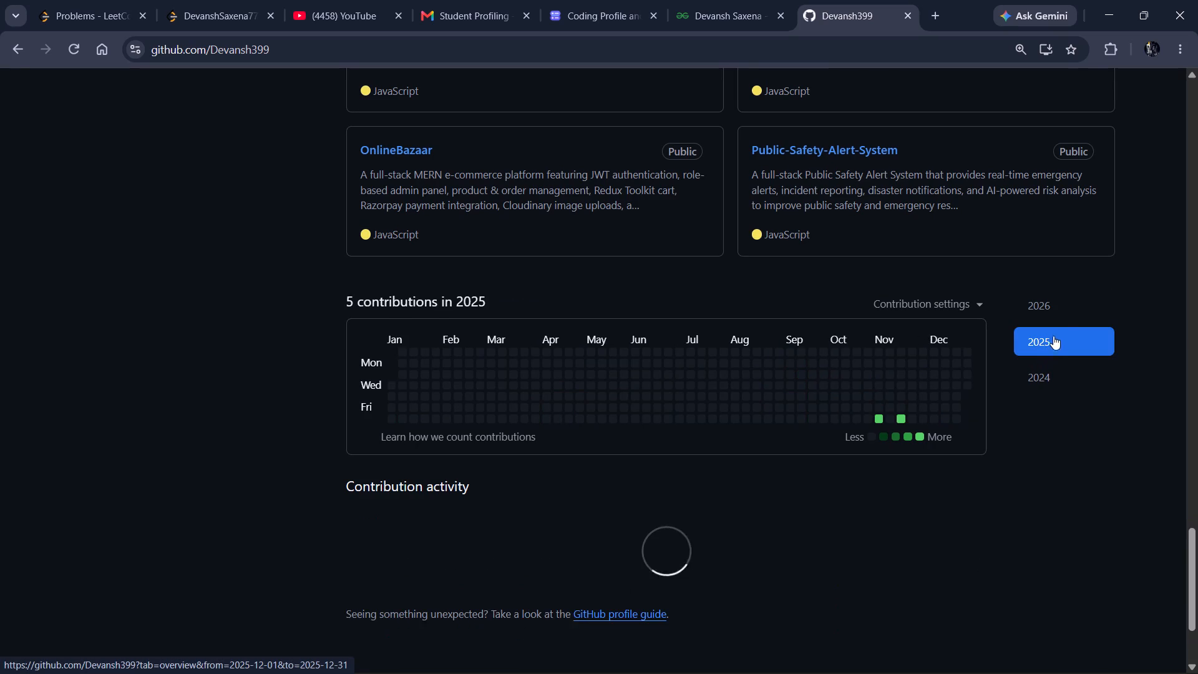
pyautogui.click(1064, 303)
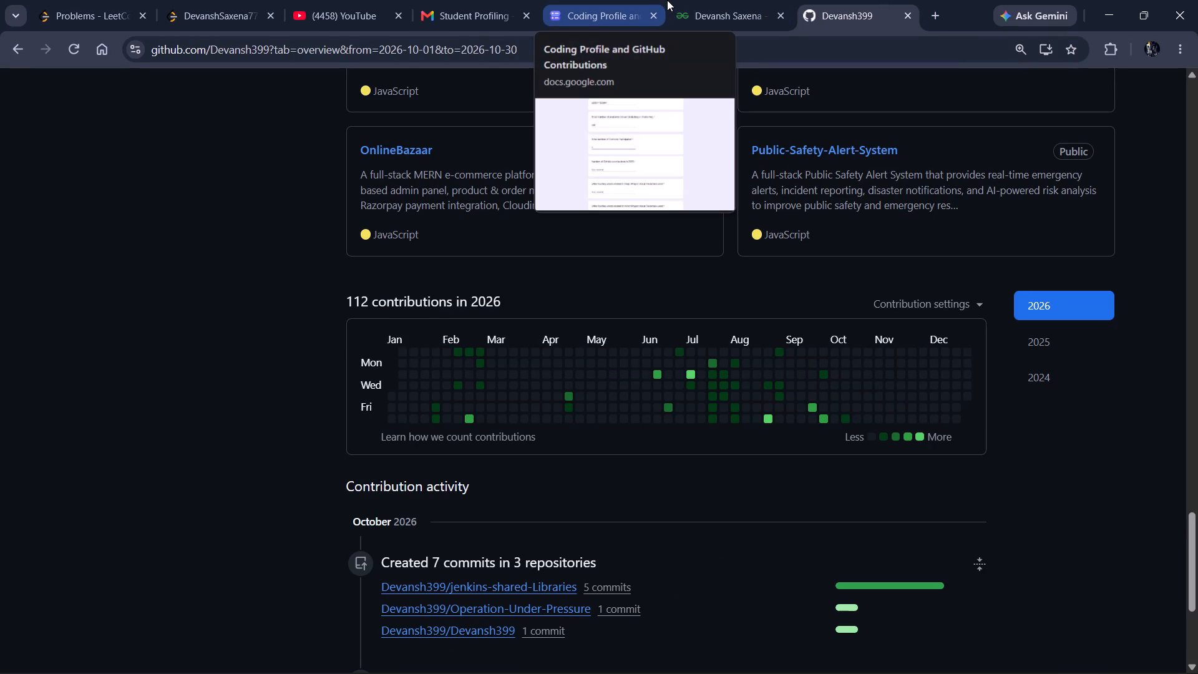
# Return to the coding profile form and enter 112 as the number of GitHub contributions in 2026.
pyautogui.click(709, 0)
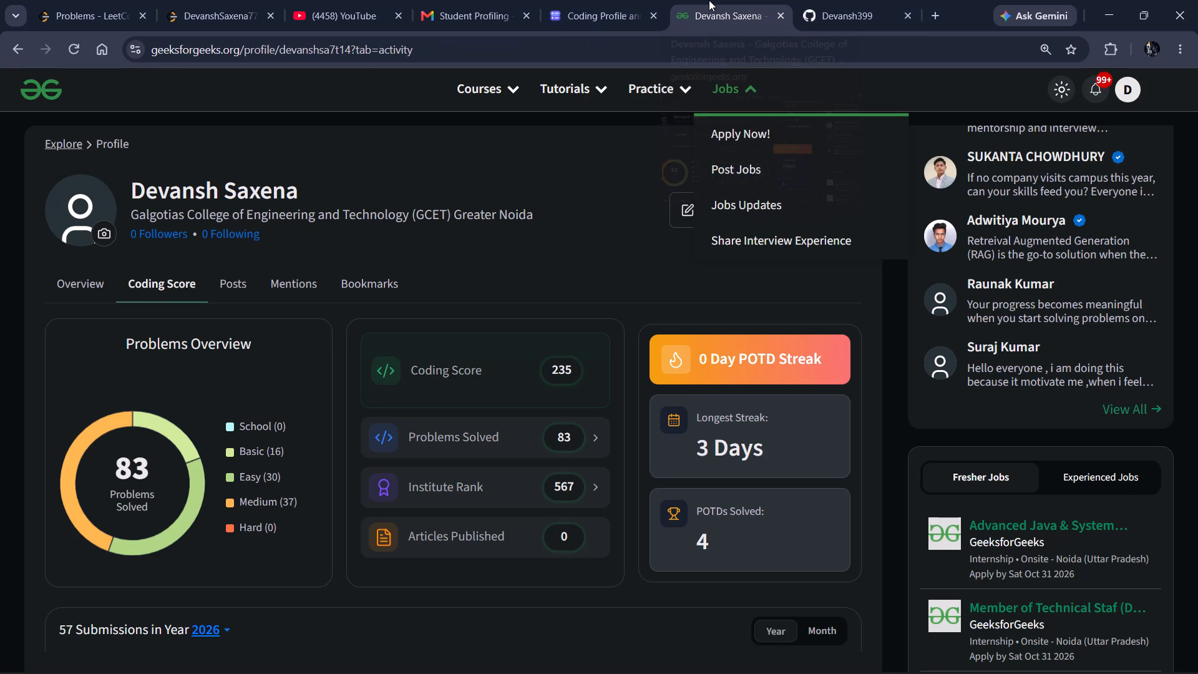
pyautogui.click(645, 0)
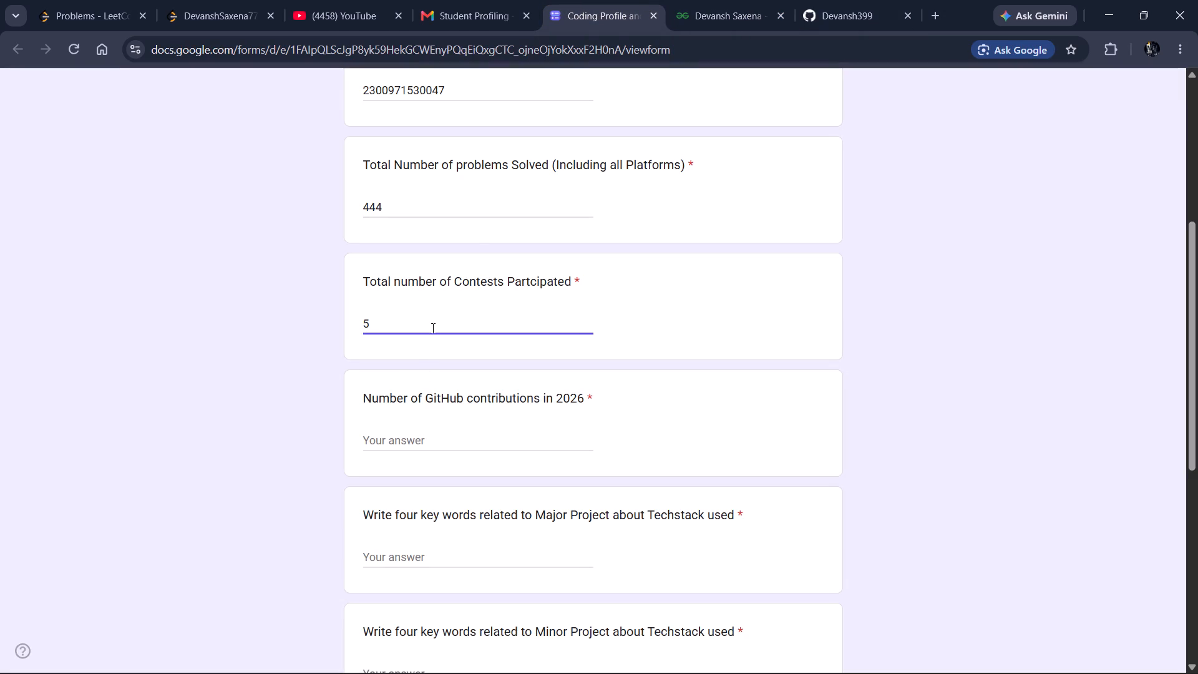
pyautogui.click(412, 442)
pyautogui.write('112')
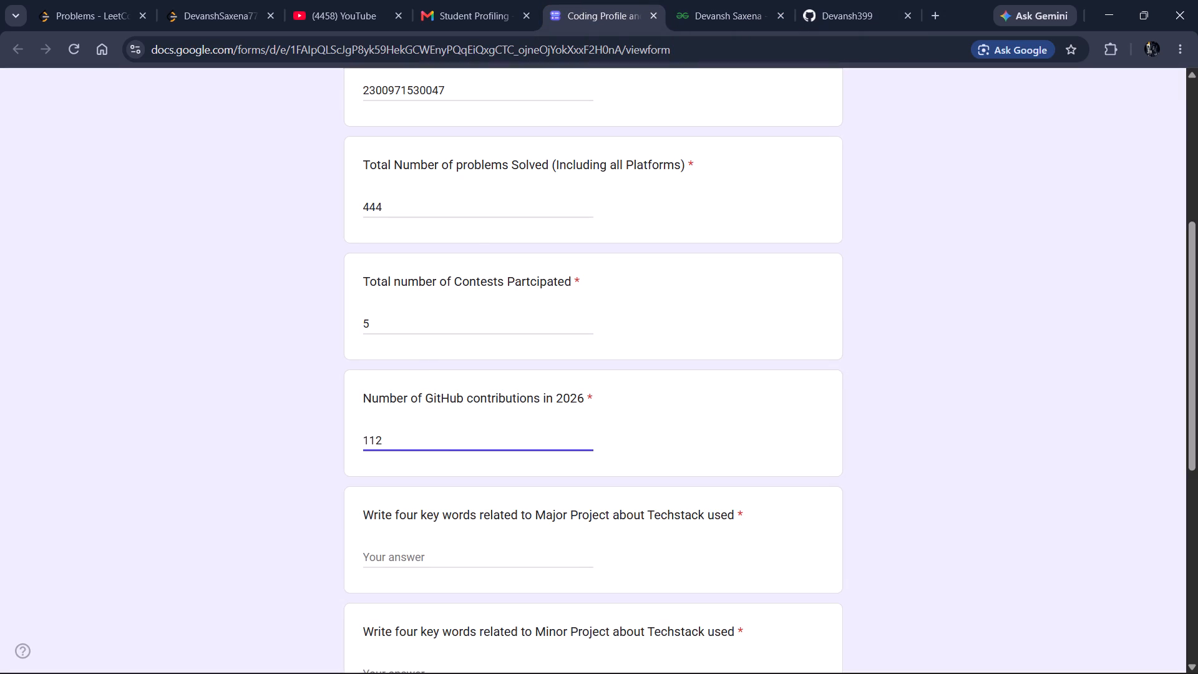
# Enter React as the first Major Project tech-stack keyword and begin the second keyword with Mon.
pyautogui.scroll(-2, 412, 442)
pyautogui.scroll(-1, 441, 533)
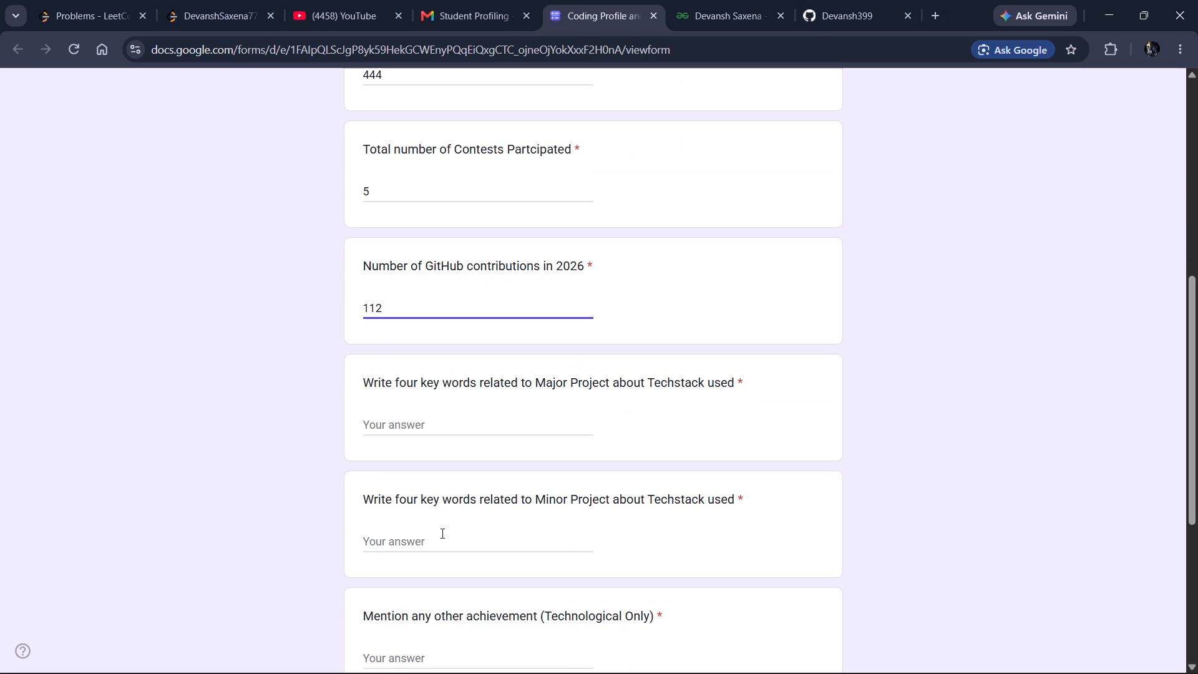
pyautogui.click(477, 422)
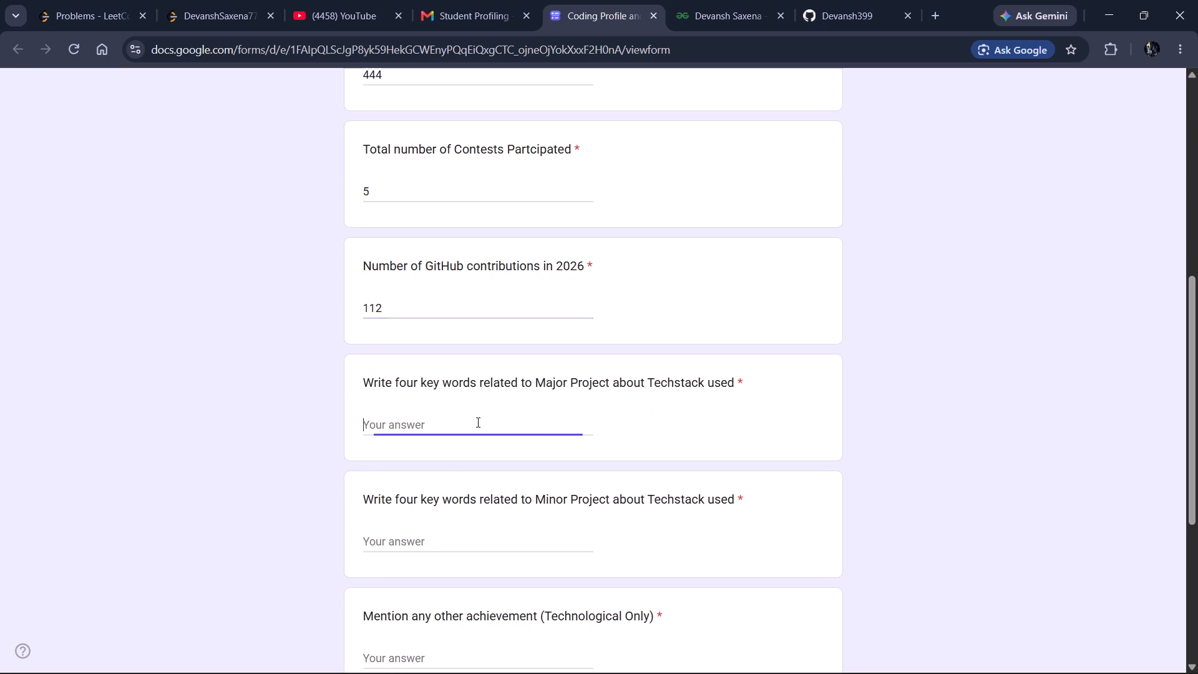
pyautogui.write('React,')
pyautogui.press('space')
pyautogui.hotkey('shift', 'm')
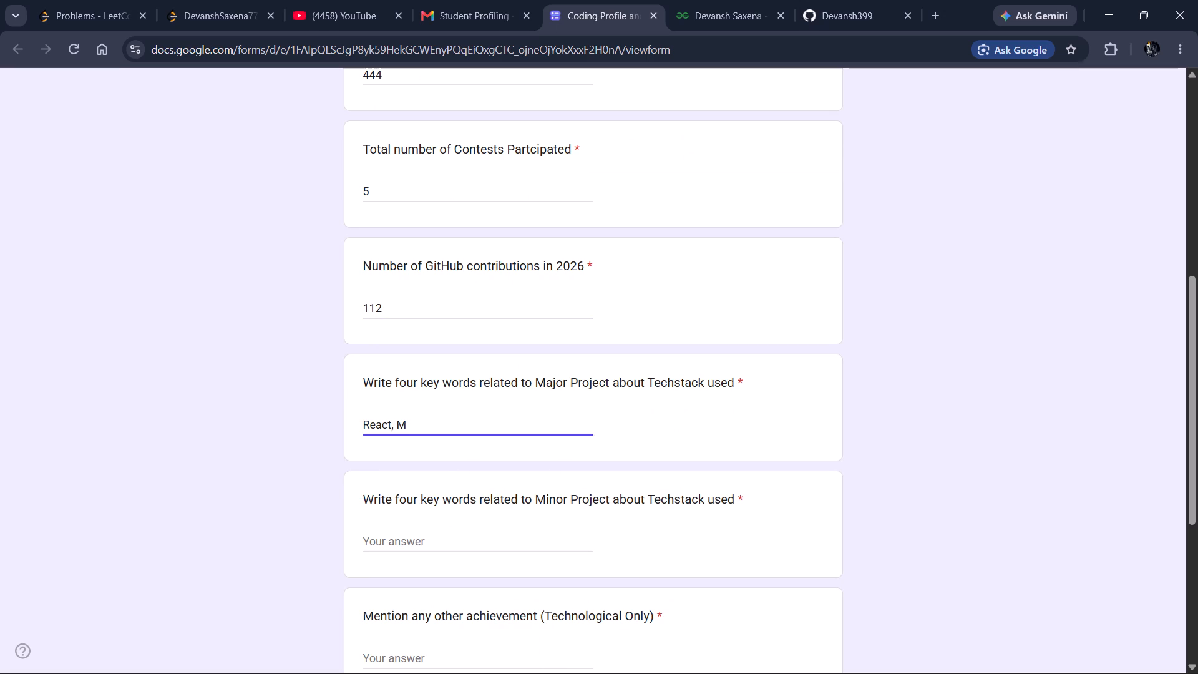
pyautogui.press('o')
pyautogui.press('n')
pyautogui.press('g')
pyautogui.press('i')
pyautogui.press('BackSpace')
pyautogui.press('BackSpace')
pyautogui.write('oo')
pyautogui.press('BackSpace')
pyautogui.press('BackSpace')
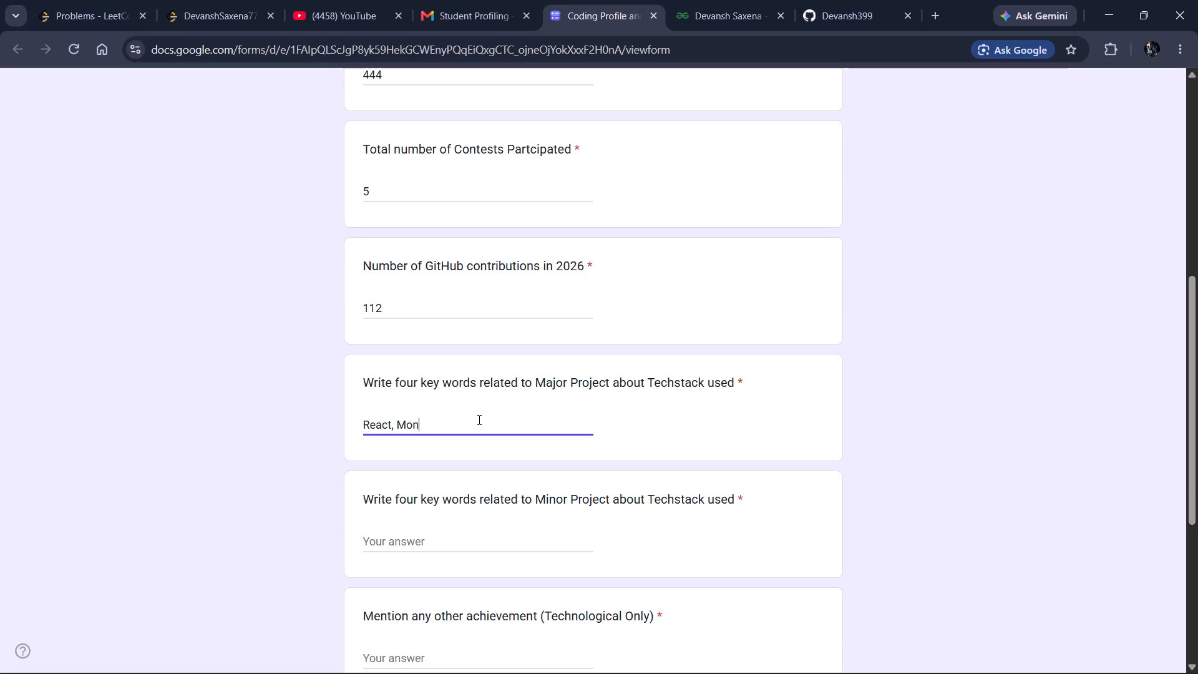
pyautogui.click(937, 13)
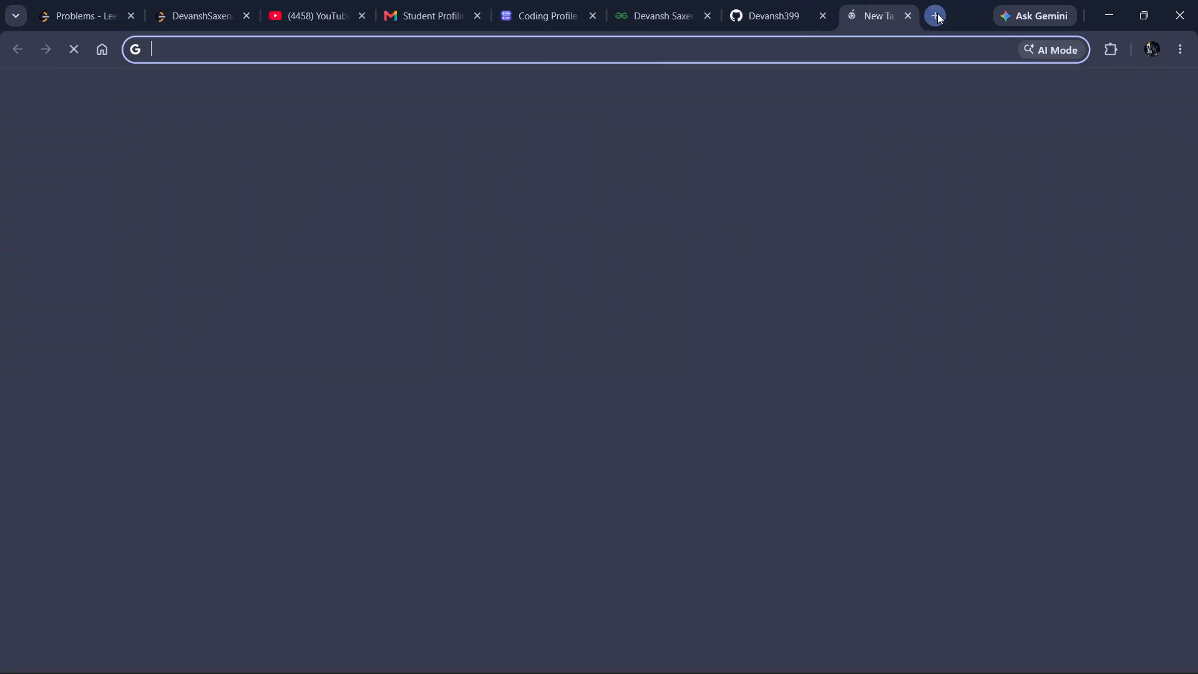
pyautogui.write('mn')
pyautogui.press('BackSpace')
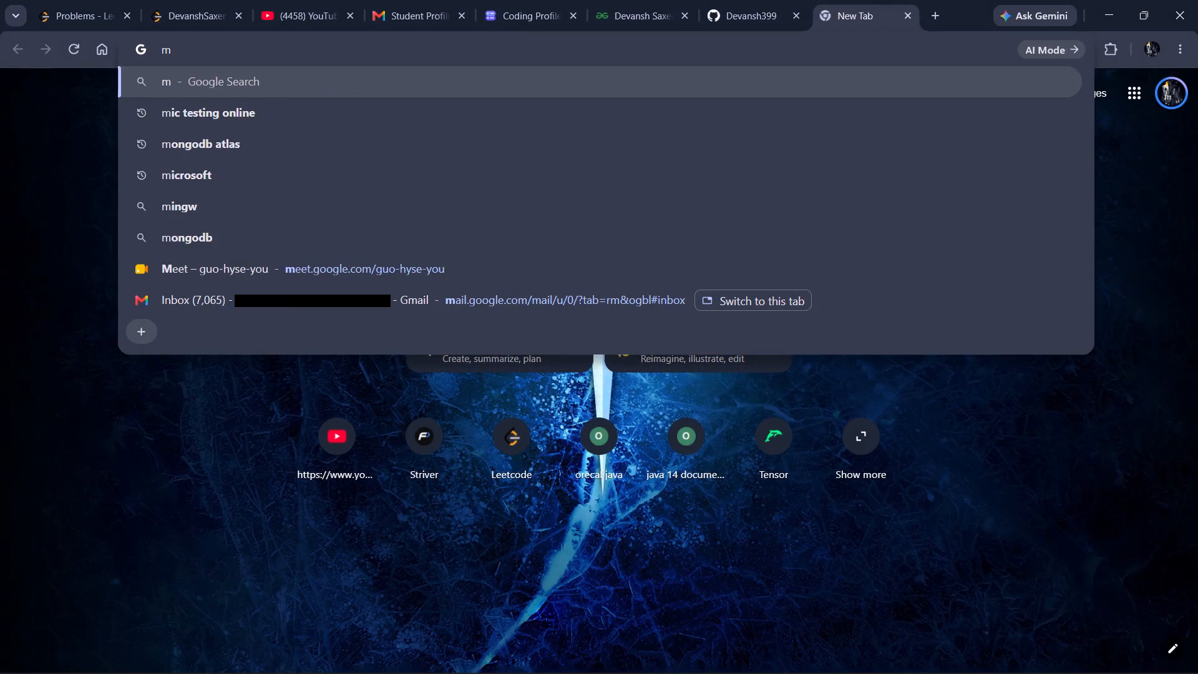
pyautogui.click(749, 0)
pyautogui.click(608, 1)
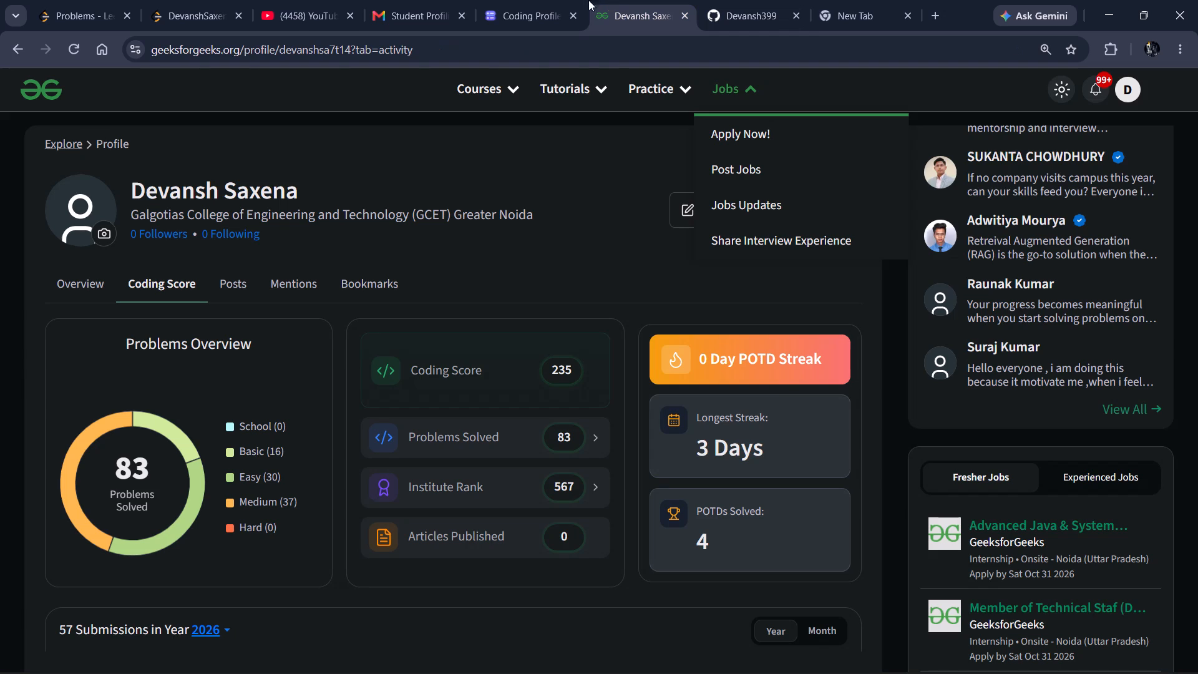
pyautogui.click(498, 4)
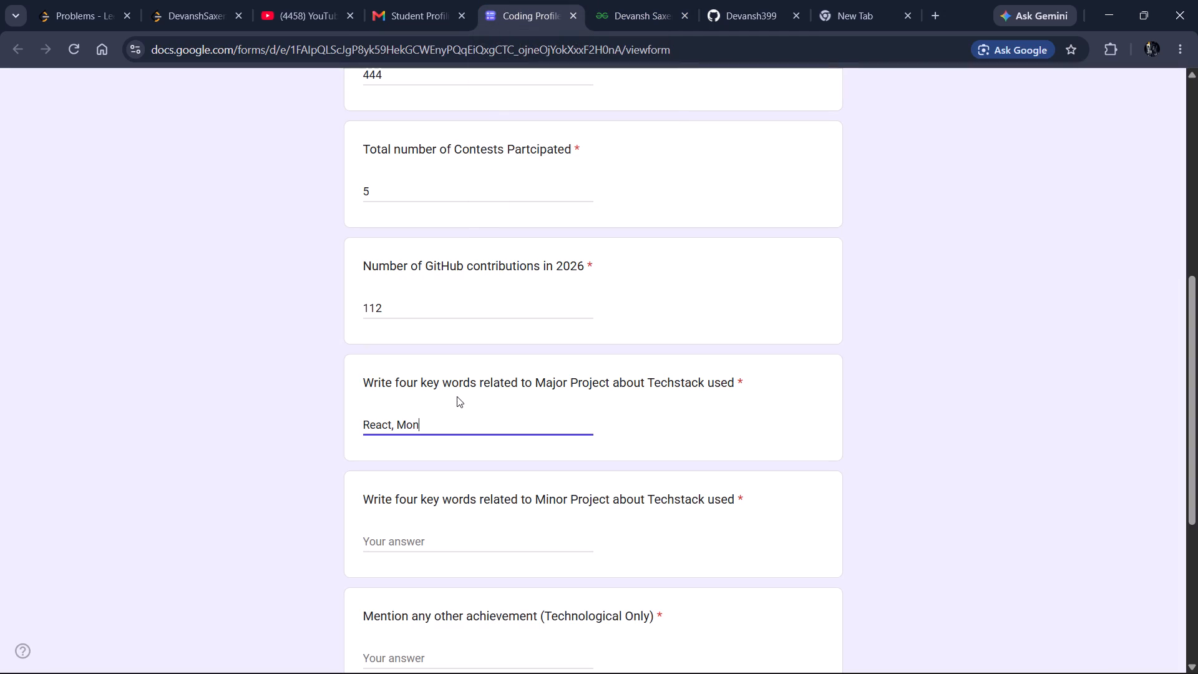
# Complete the second Major Project keyword as Mongodb/mysql, followed by a comma.
pyautogui.write('gi')
pyautogui.press('BackSpace')
pyautogui.write('odb')
pyautogui.press('/')
pyautogui.write('mysql,')
pyautogui.press('space')
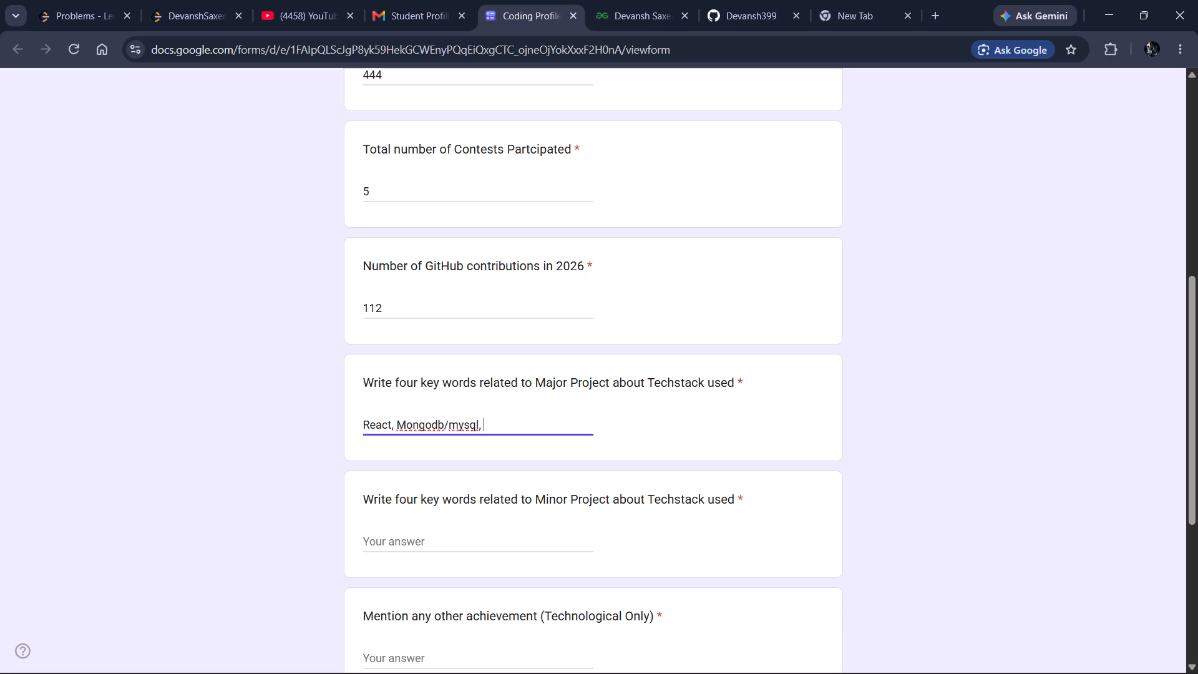
pyautogui.press('Left')
pyautogui.press('Left')
pyautogui.press('Left')
pyautogui.press('Right')
pyautogui.press('Right')
pyautogui.press('space')
pyautogui.press('n')
pyautogui.press('BackSpace')
# Add Node js and express js to the Major Project tech-stack keywords, separated by commas.
pyautogui.write('Node js, e')
pyautogui.press('x')
pyautogui.write('press,')
pyautogui.press('BackSpace')
pyautogui.press('space')
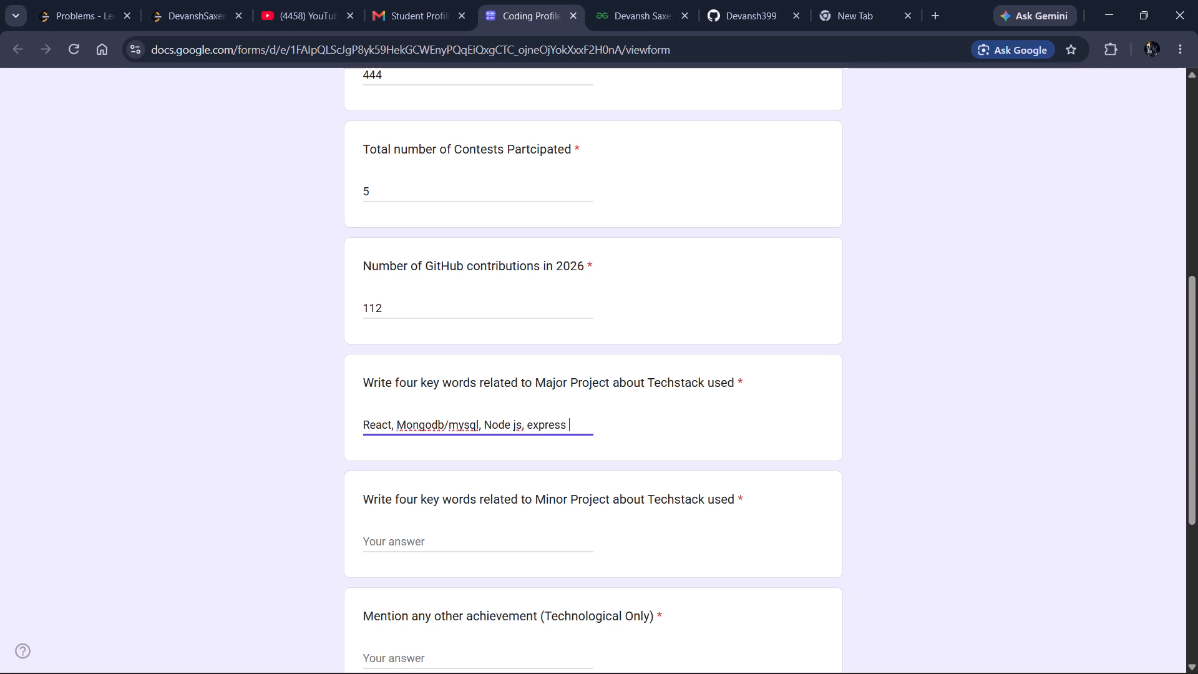
pyautogui.press('BackSpace')
pyautogui.press('space')
pyautogui.write('js,')
pyautogui.press('space')
# Add cloudnary to the Major Project keywords after express js.
pyautogui.write('cloudnart')
pyautogui.press('BackSpace')
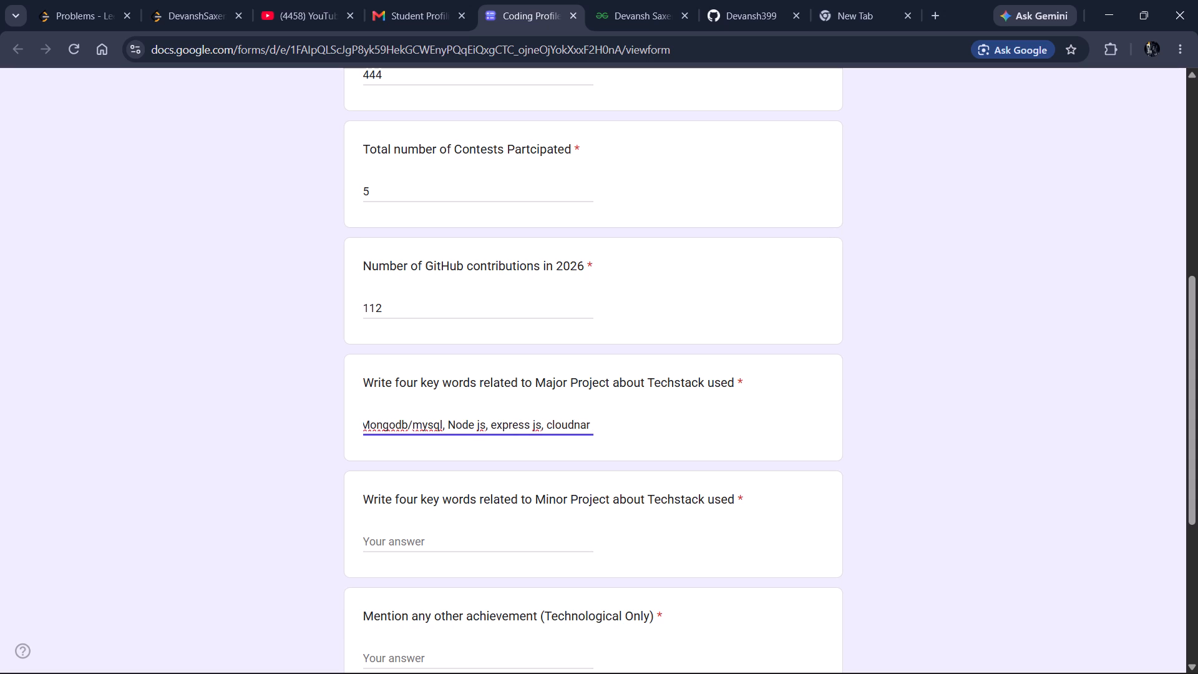
pyautogui.write('y')
pyautogui.press('space')
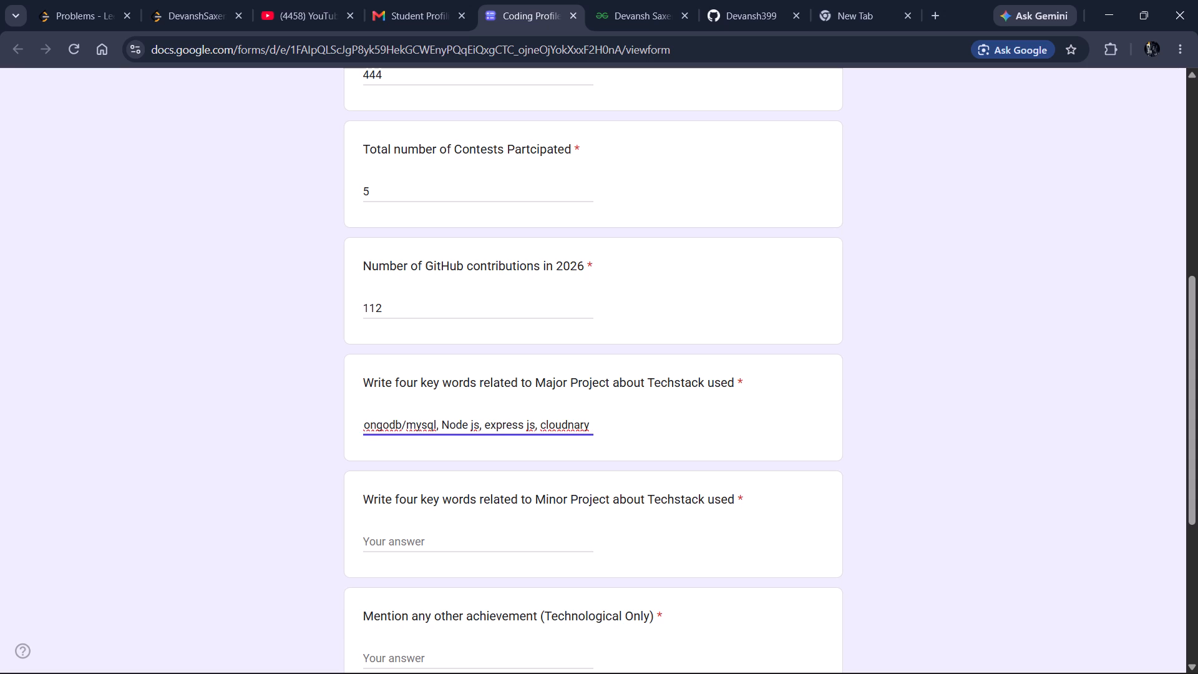
# Look up the cloud service's spelling in the spare tab's search suggestions and correct the last Major Project keyword to cloudinary.
pyautogui.click(896, 2)
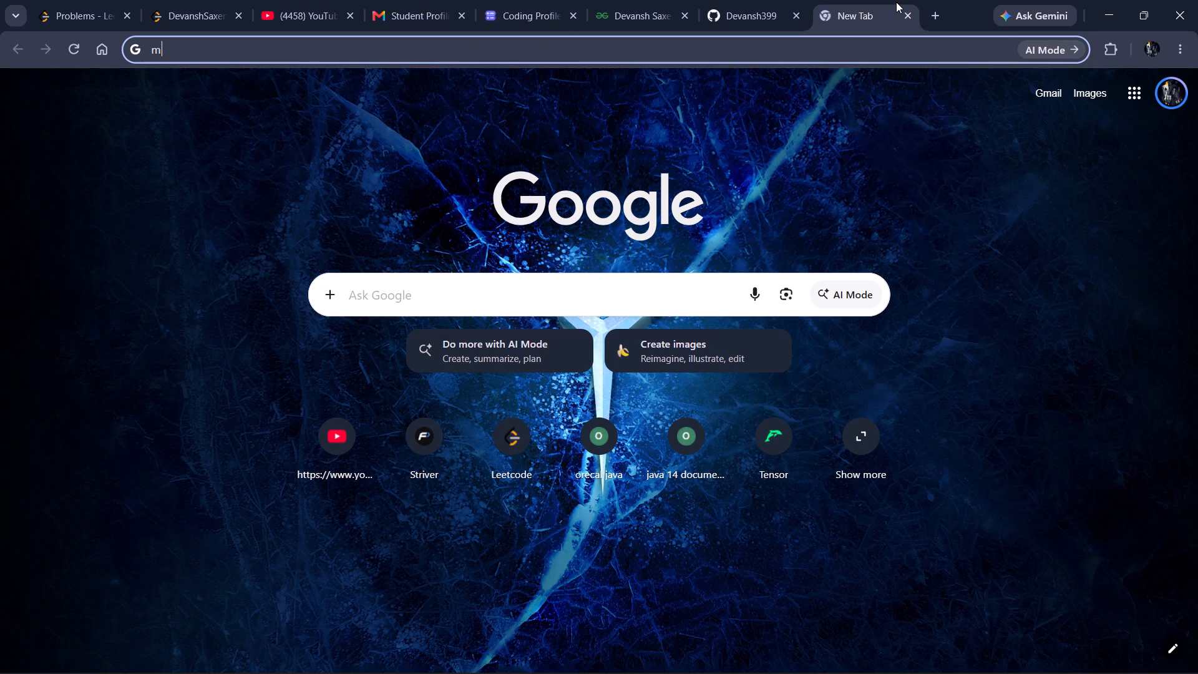
pyautogui.click(454, 311)
pyautogui.write('clou')
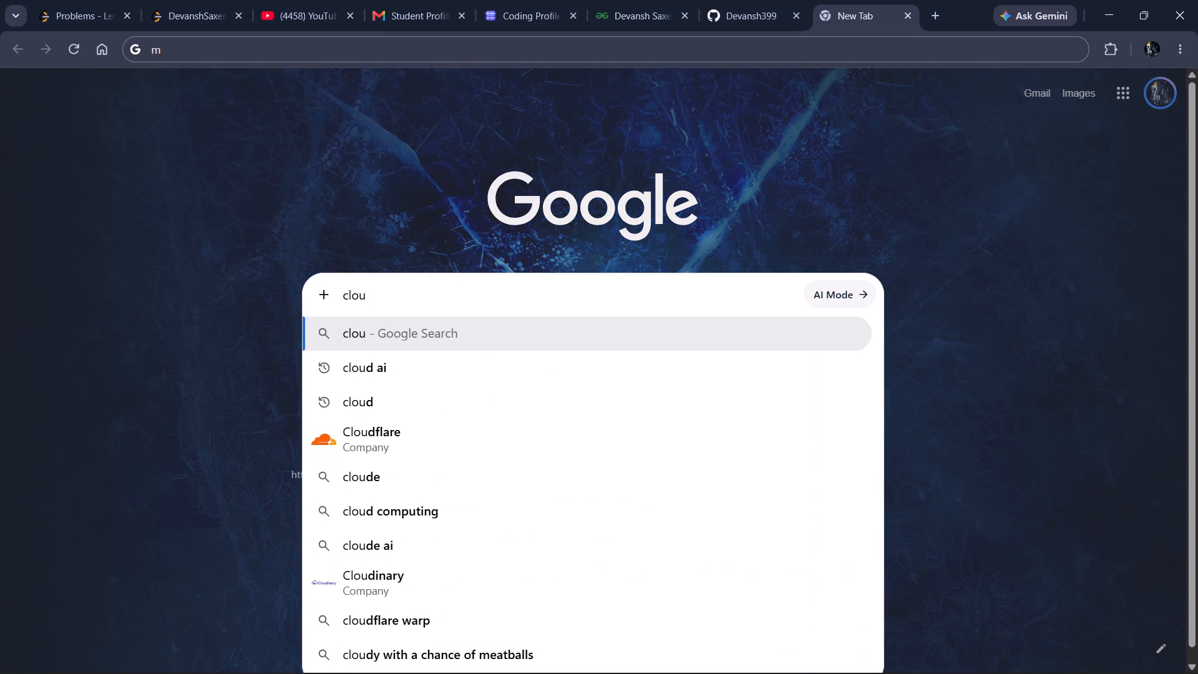
pyautogui.write('dna')
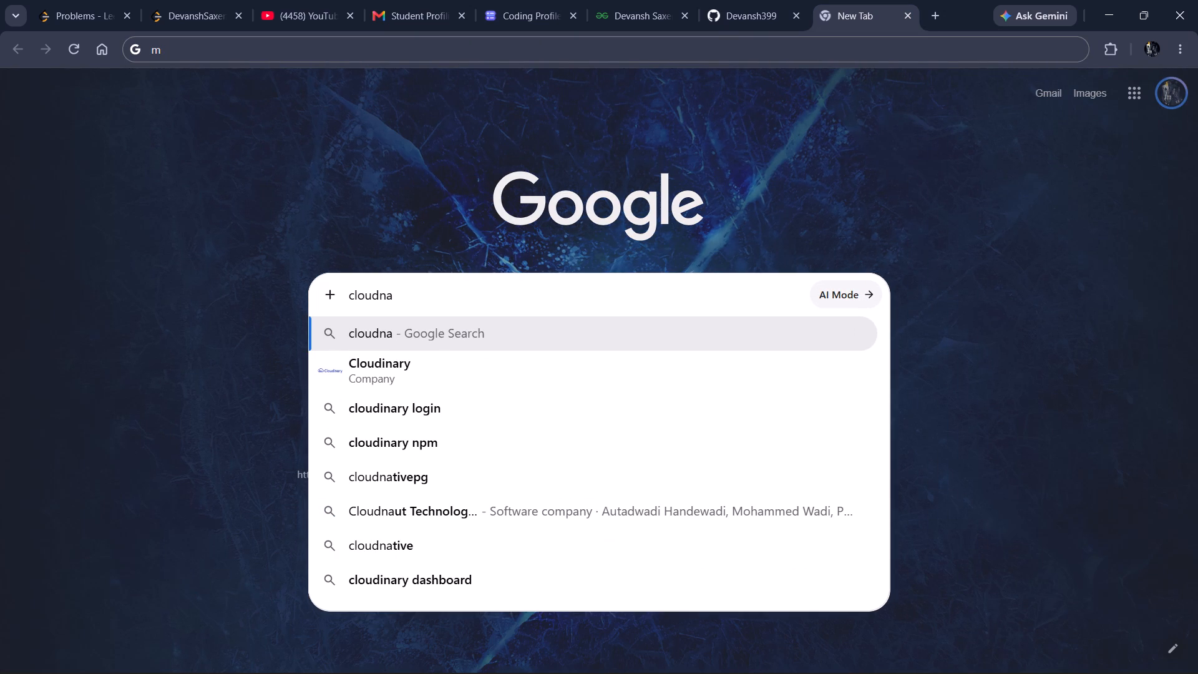
pyautogui.click(484, 1)
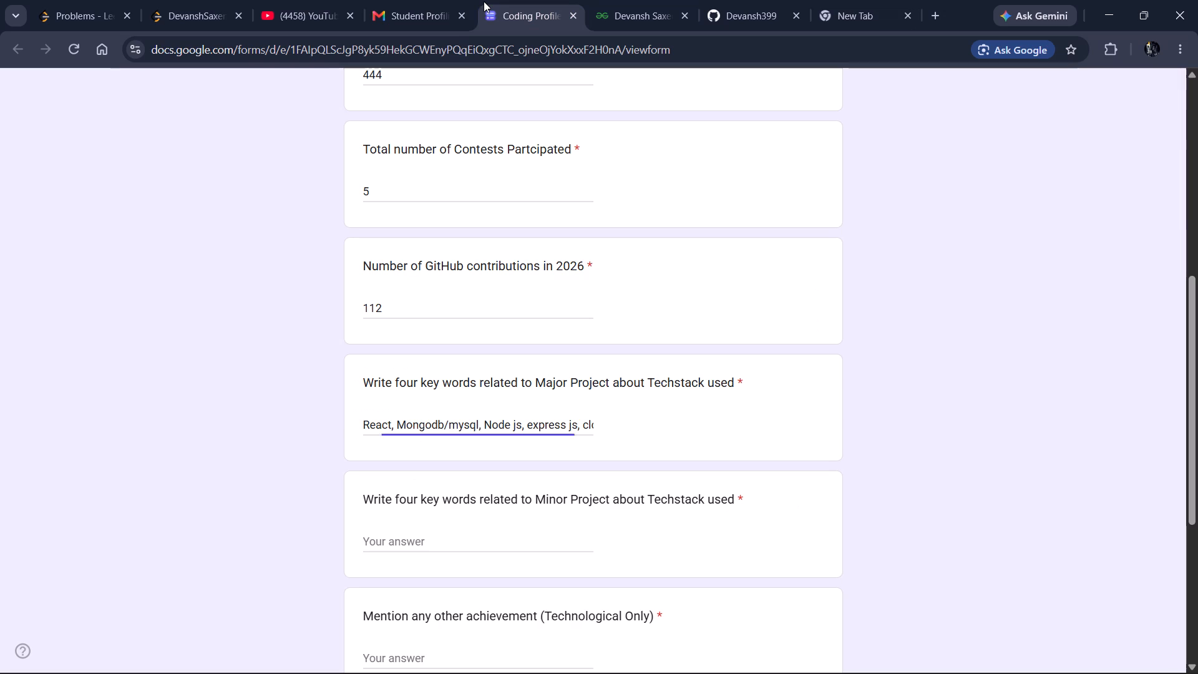
pyautogui.click(583, 422)
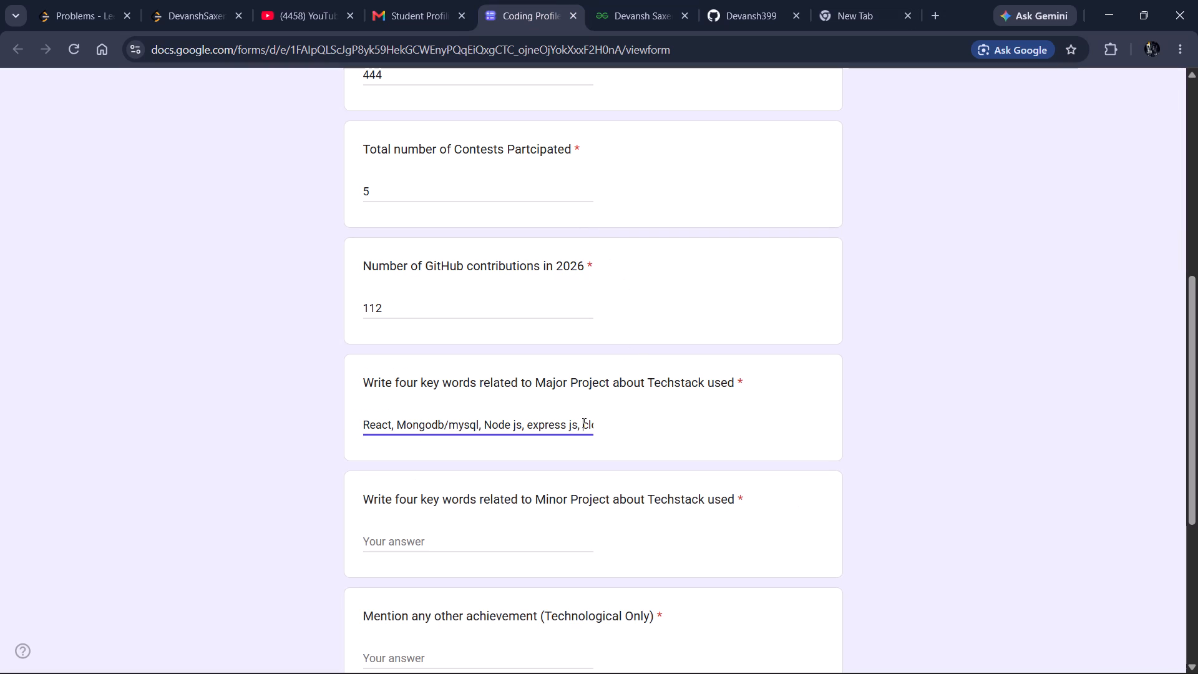
pyautogui.press('Right')
pyautogui.press('Right')
pyautogui.press('Right')
pyautogui.press('Right')
pyautogui.press('Right')
pyautogui.press('Right')
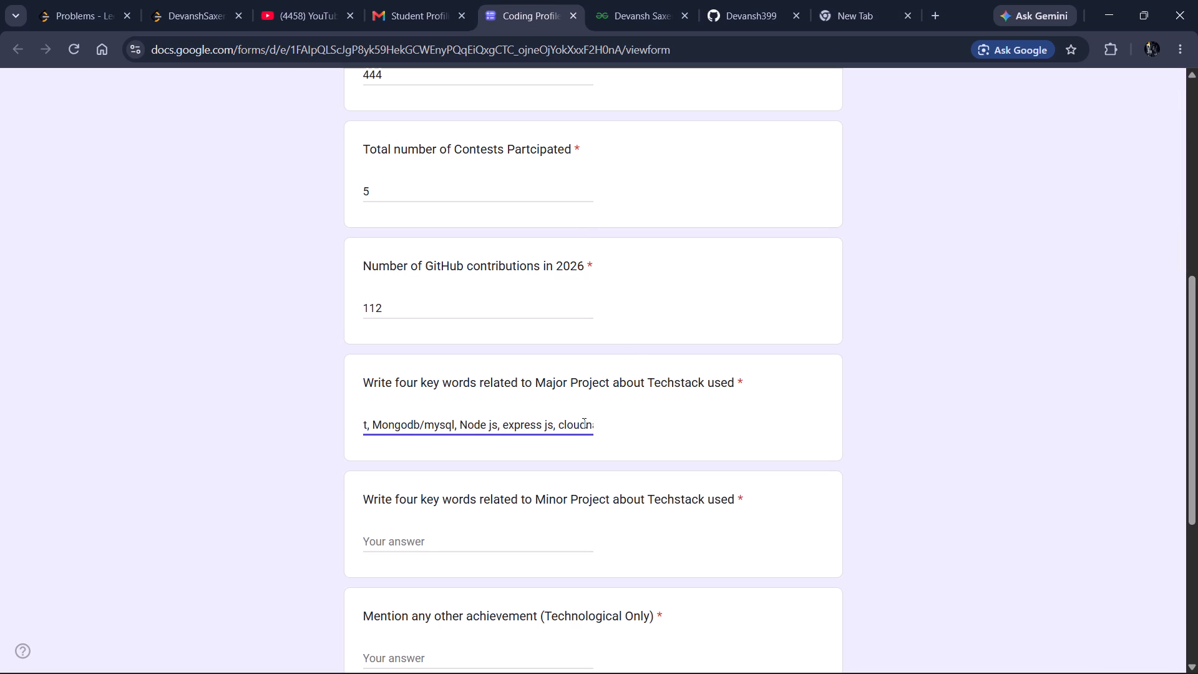
pyautogui.press('Left')
pyautogui.press('i')
pyautogui.press('Right')
pyautogui.press('Right')
pyautogui.press('Right')
pyautogui.press('Right')
pyautogui.press('Right')
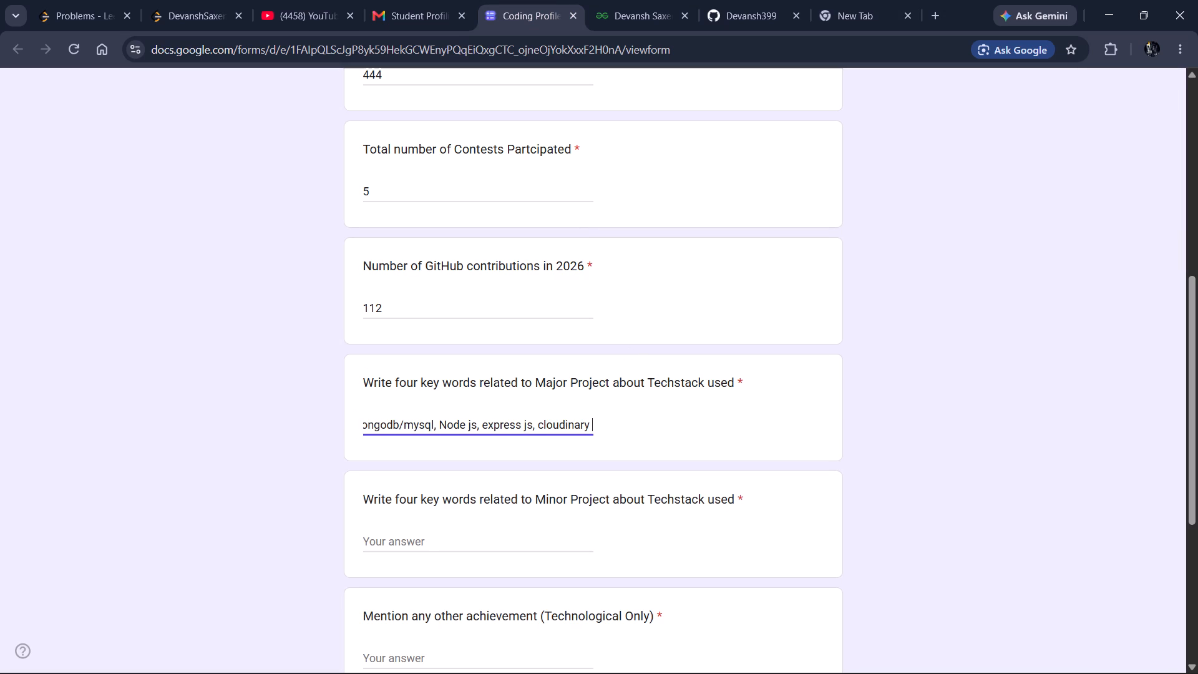
pyautogui.press('Right')
pyautogui.press('Left')
pyautogui.press('Left')
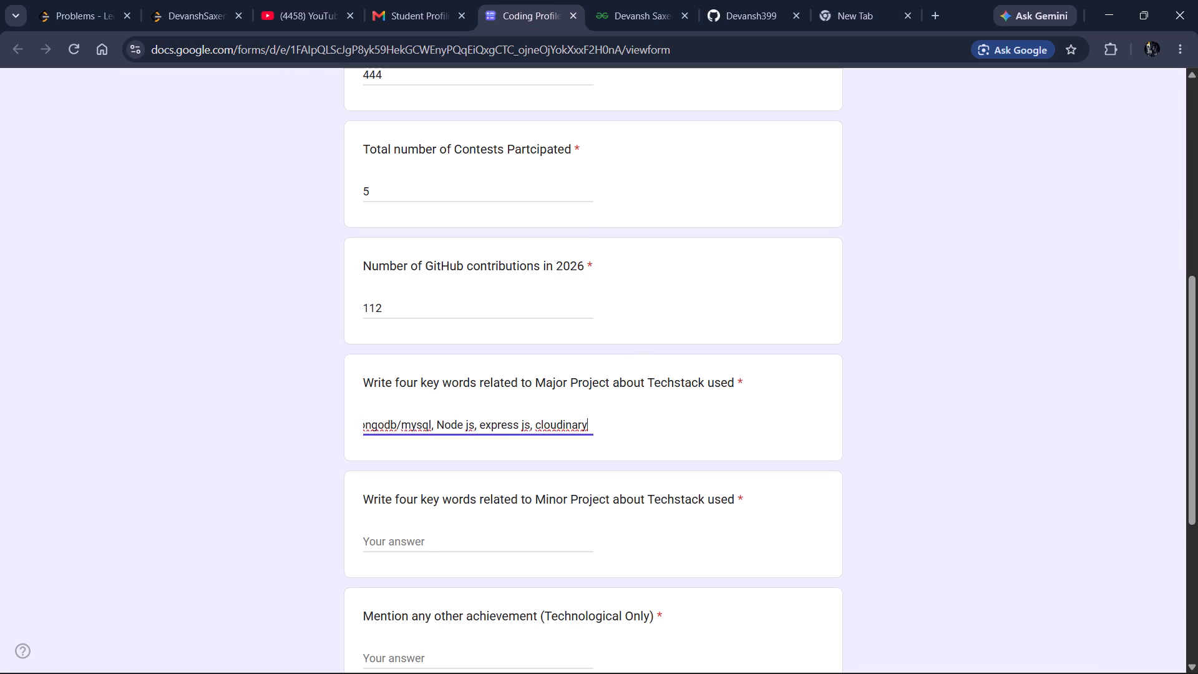
# Add google api after cloudinary in the Major Project keywords, followed by a comma.
pyautogui.press(',')
pyautogui.press('space')
pyautogui.press('g')
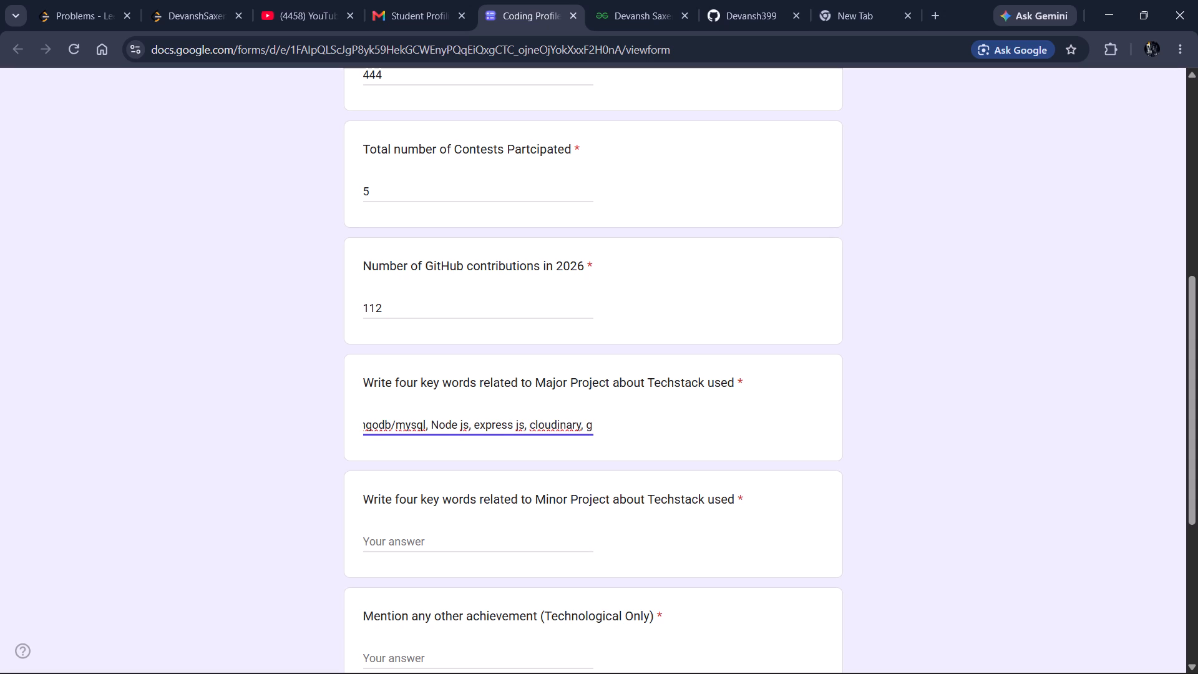
pyautogui.write('oogle')
pyautogui.press('space')
pyautogui.write('ap')
pyautogui.press('i')
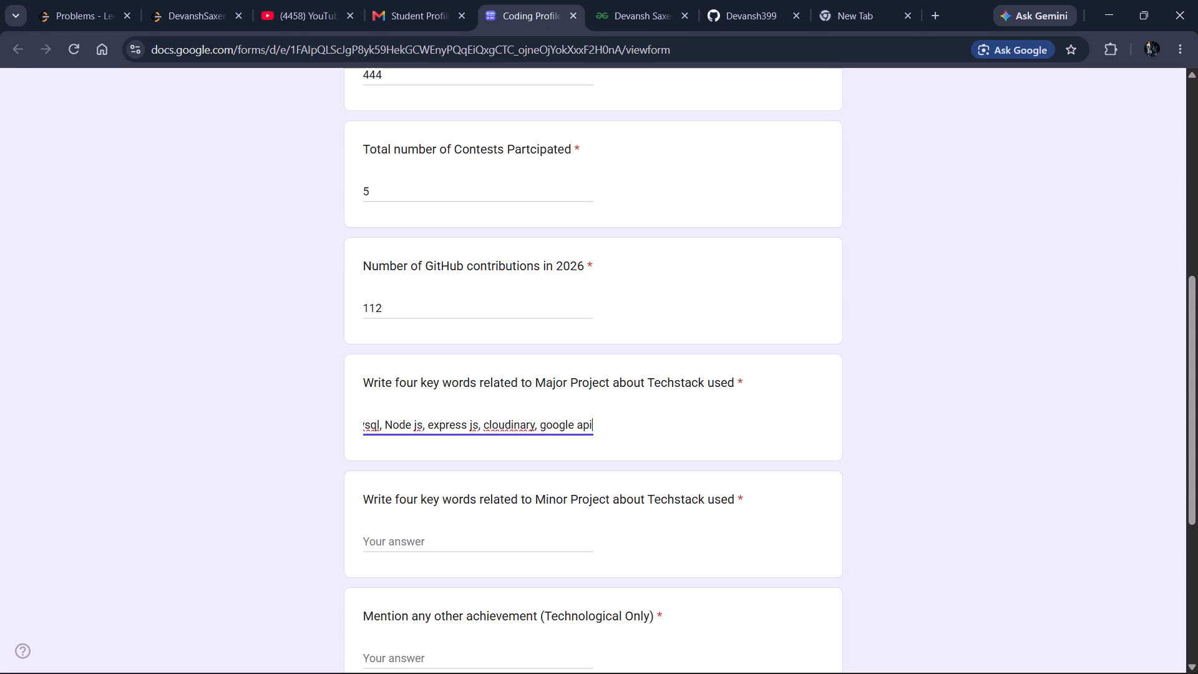
pyautogui.write(',')
pyautogui.press('space')
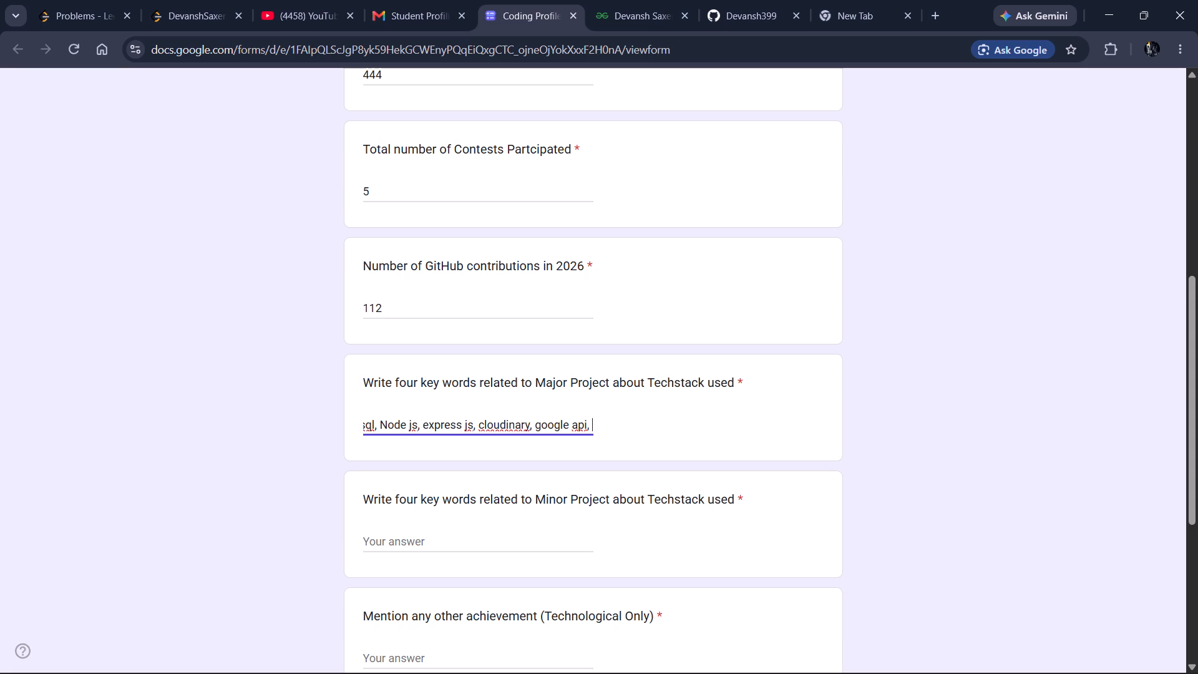
# Remove the trailing comma and space after google api in the Major Project tech-stack keywords.
pyautogui.scroll(-1, 583, 422)
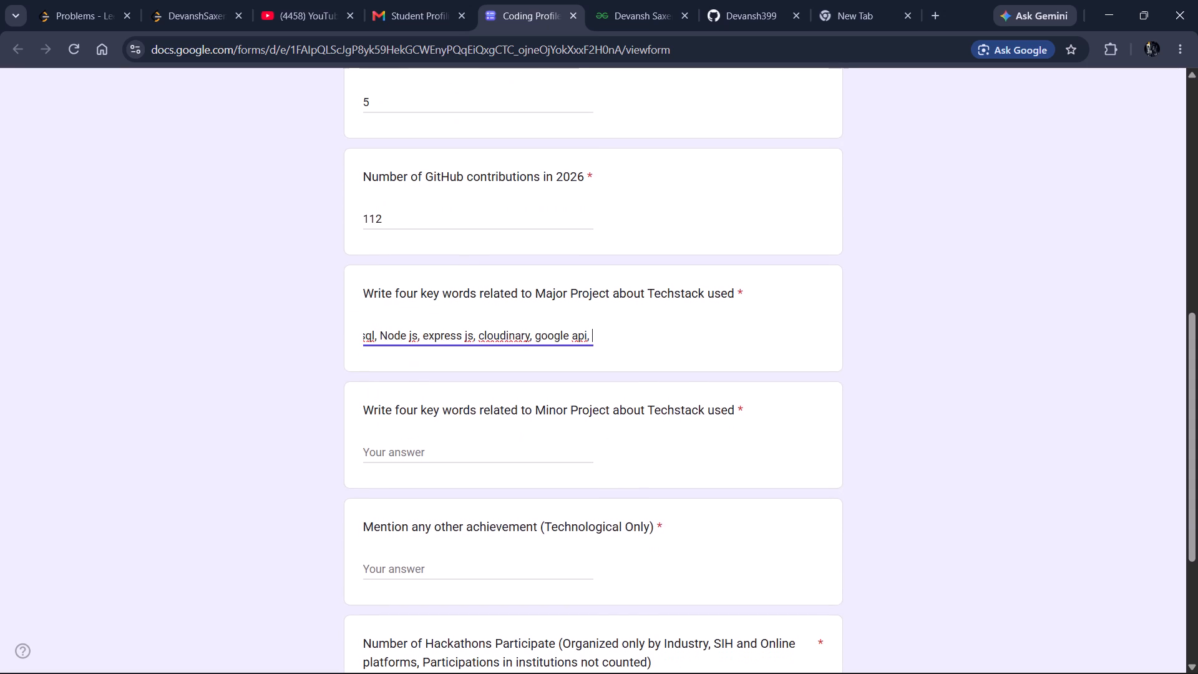
pyautogui.scroll(-1, 583, 422)
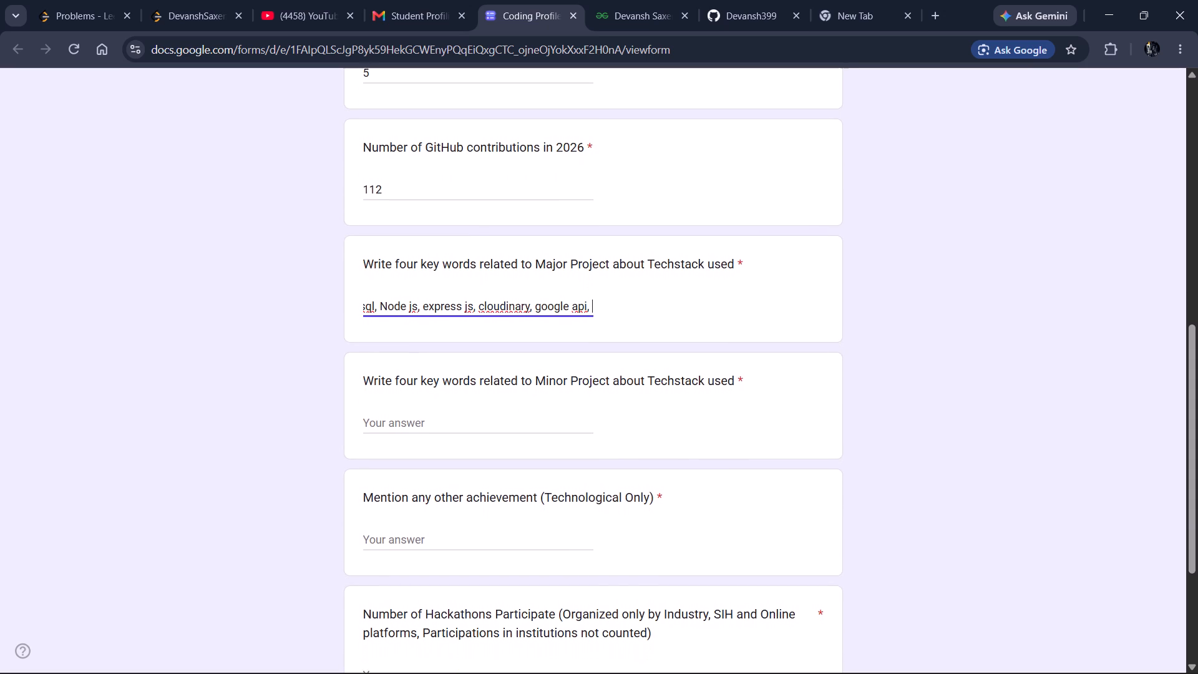
pyautogui.scroll(-1, 583, 422)
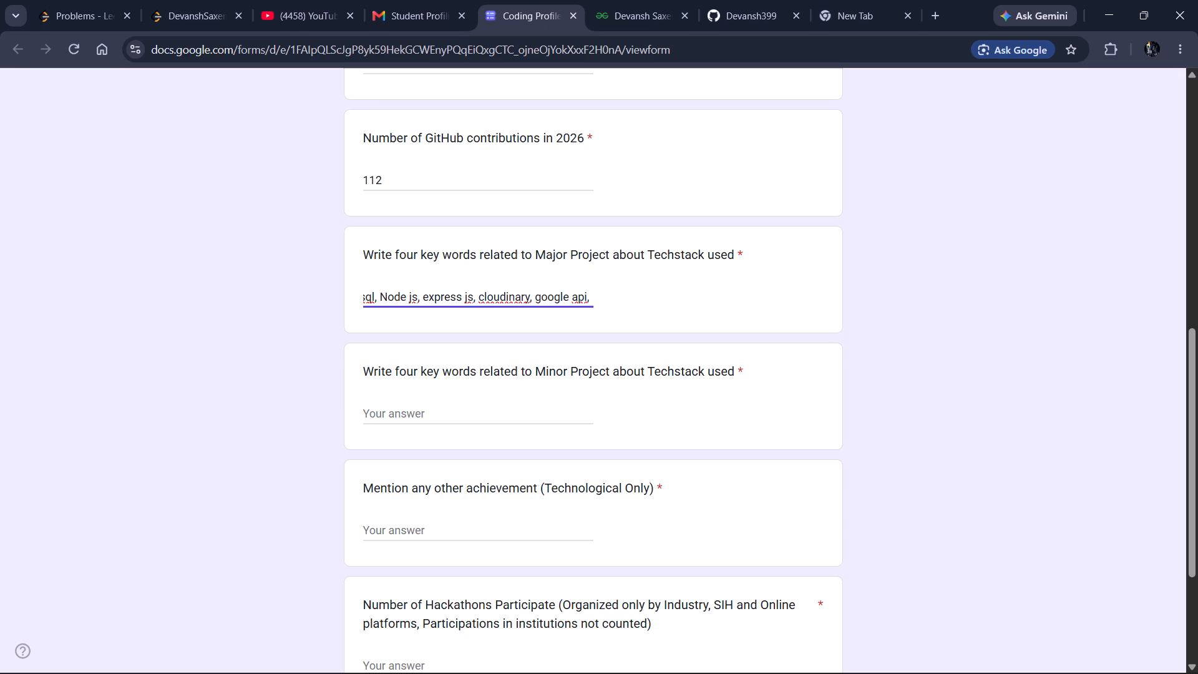
pyautogui.press('BackSpace')
pyautogui.press('BackSpace')
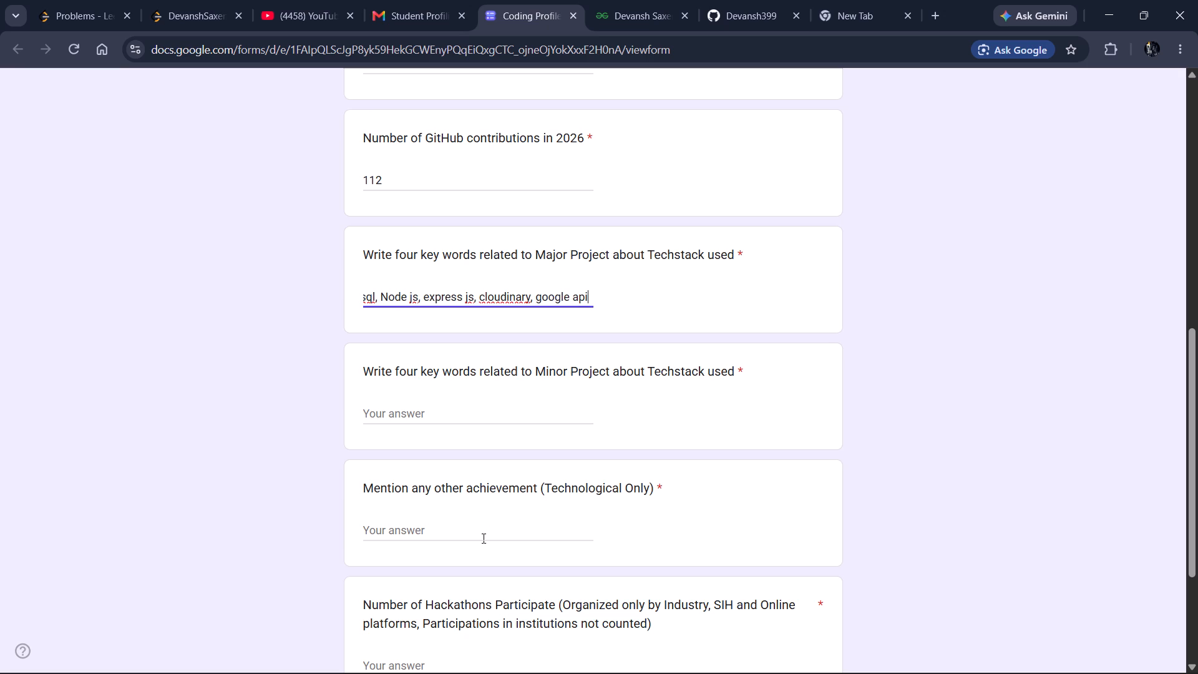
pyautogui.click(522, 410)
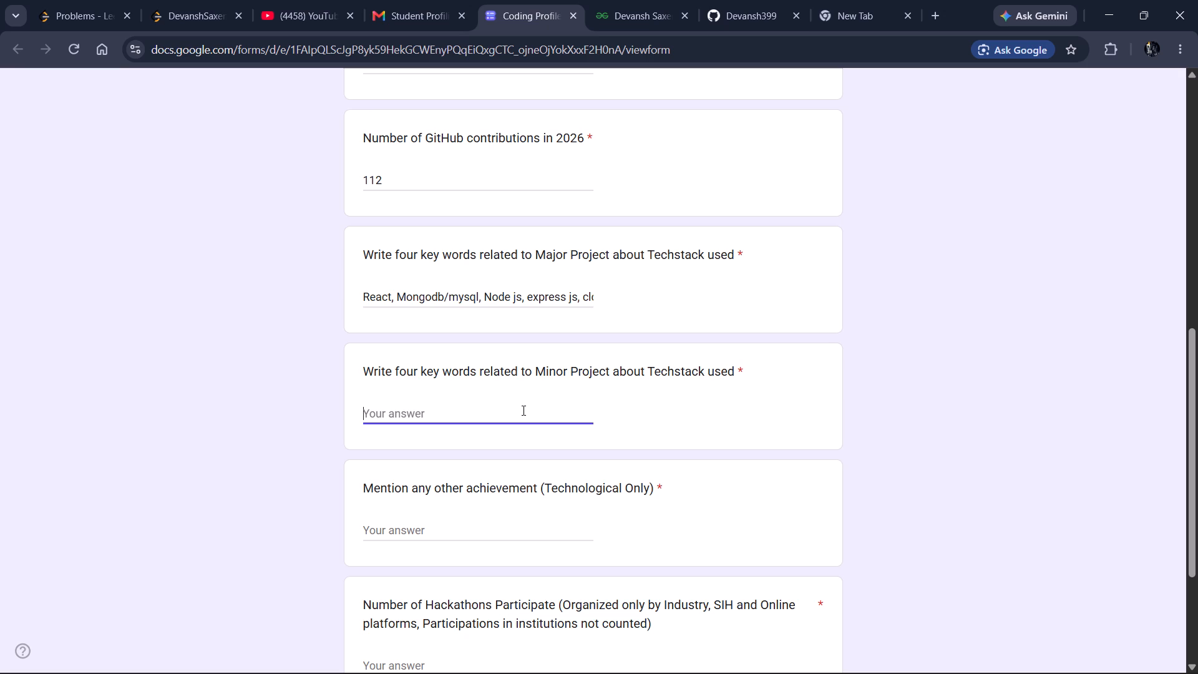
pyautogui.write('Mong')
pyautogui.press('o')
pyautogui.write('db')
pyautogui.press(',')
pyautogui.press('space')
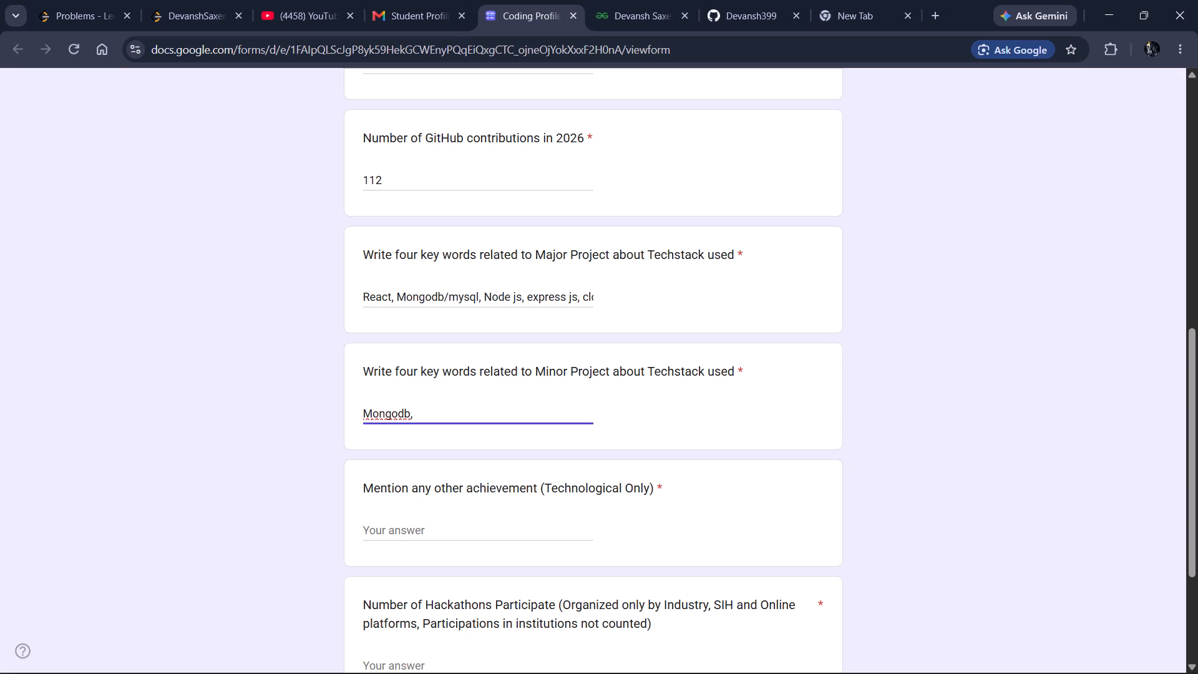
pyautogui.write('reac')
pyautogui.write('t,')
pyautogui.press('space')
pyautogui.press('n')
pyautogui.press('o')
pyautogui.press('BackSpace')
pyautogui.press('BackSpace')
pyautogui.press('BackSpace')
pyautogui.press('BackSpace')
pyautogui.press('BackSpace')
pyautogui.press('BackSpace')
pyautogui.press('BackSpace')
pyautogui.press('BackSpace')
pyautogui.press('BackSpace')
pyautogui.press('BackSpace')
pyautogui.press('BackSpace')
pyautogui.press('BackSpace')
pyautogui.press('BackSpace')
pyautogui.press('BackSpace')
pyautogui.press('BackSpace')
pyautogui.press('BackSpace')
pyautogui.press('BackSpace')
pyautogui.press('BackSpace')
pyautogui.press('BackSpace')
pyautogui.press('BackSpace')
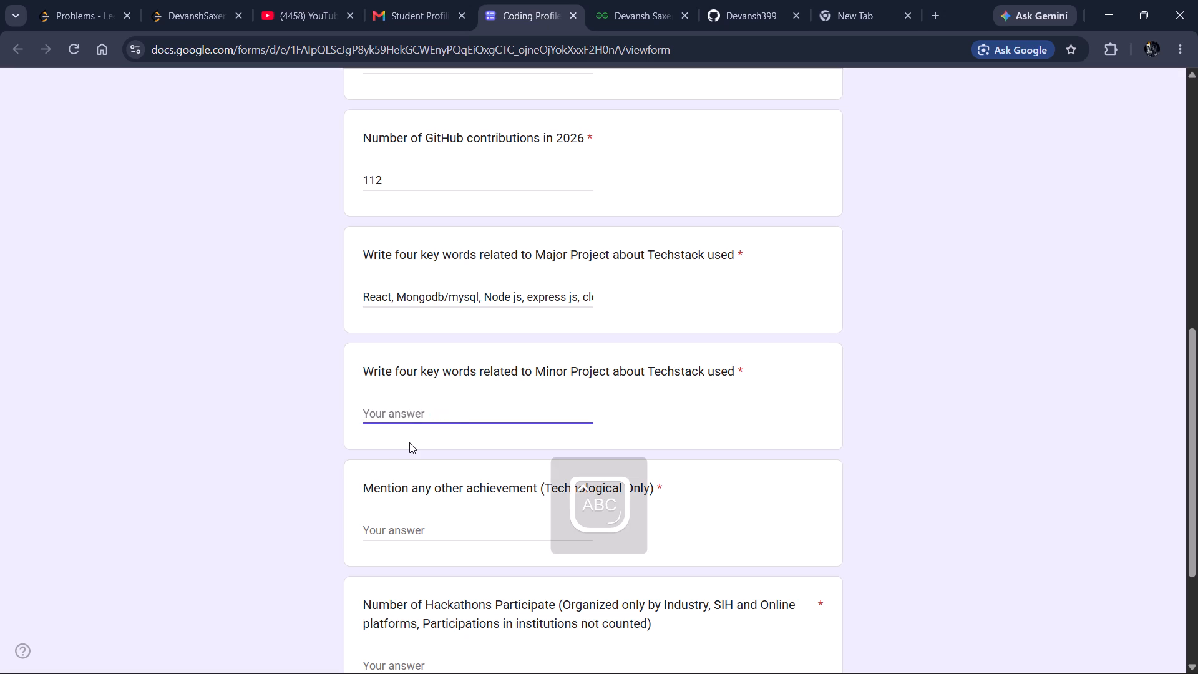
# Enter MERN as the Minor Project tech-stack keywords, without a trailing comma.
pyautogui.write('MERN')
pyautogui.press('space')
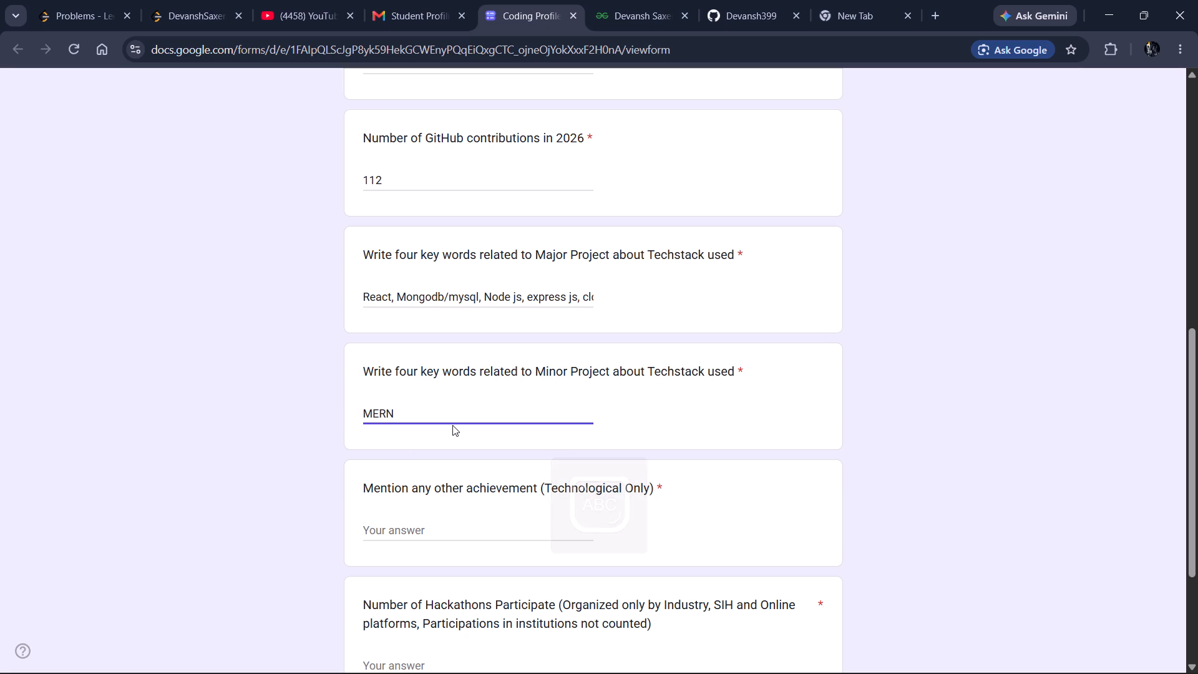
pyautogui.write(',')
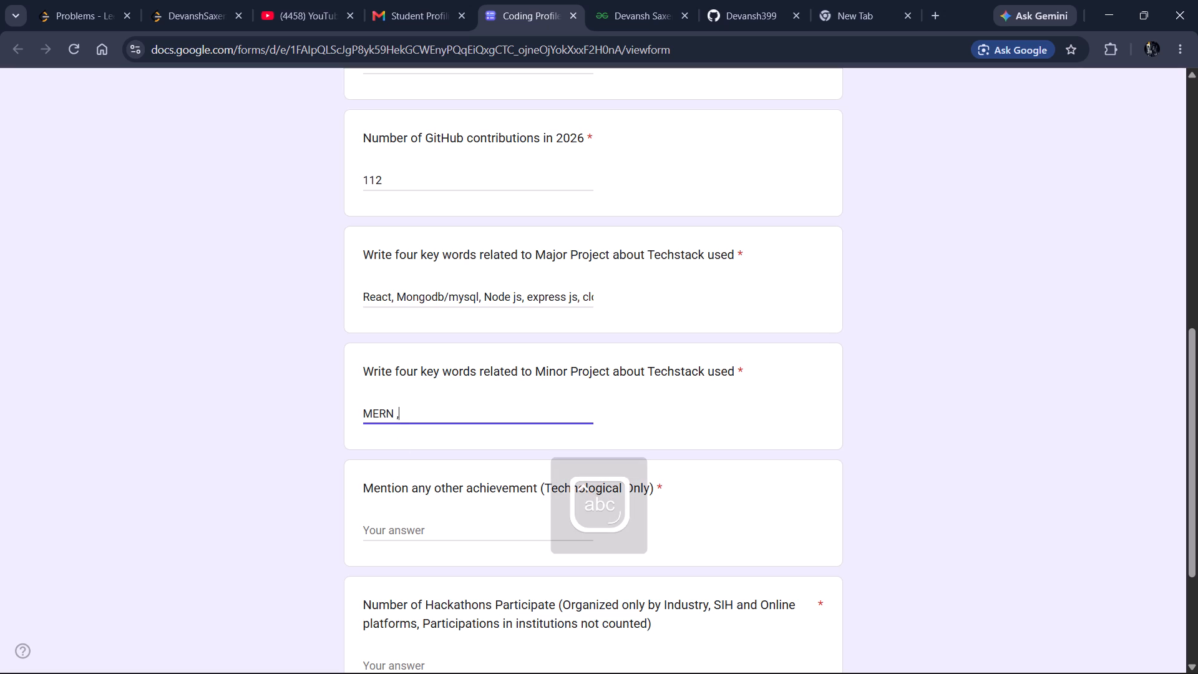
pyautogui.press('space')
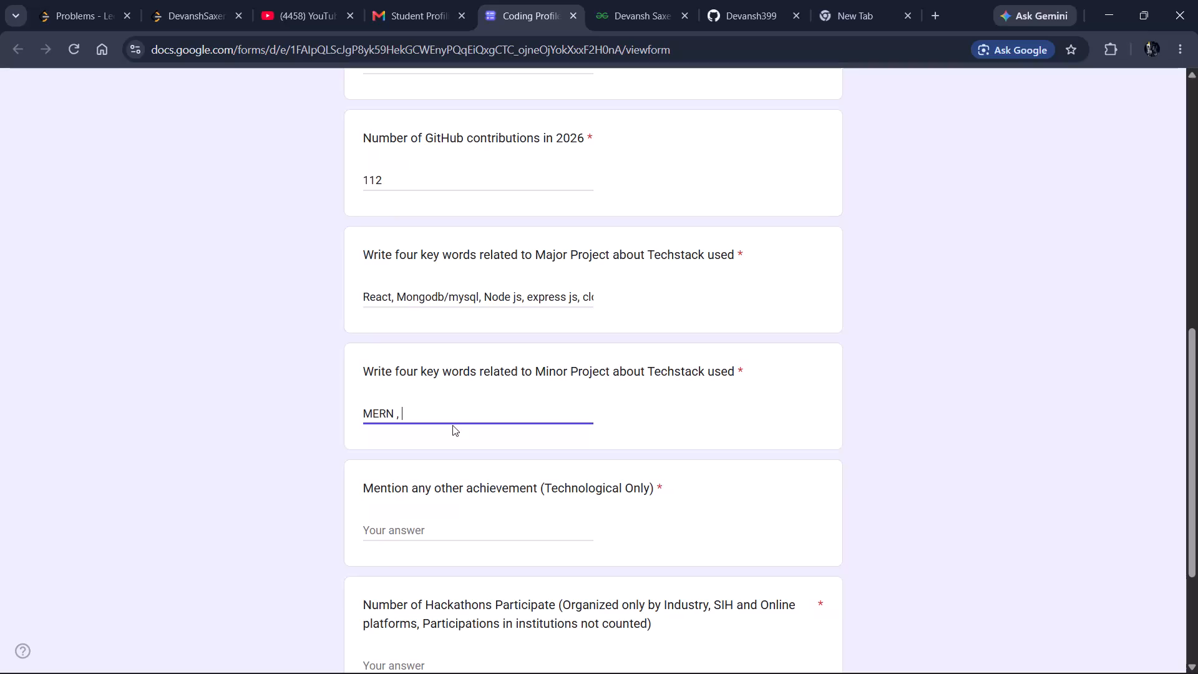
pyautogui.press('BackSpace')
pyautogui.press('BackSpace')
pyautogui.press('BackSpace')
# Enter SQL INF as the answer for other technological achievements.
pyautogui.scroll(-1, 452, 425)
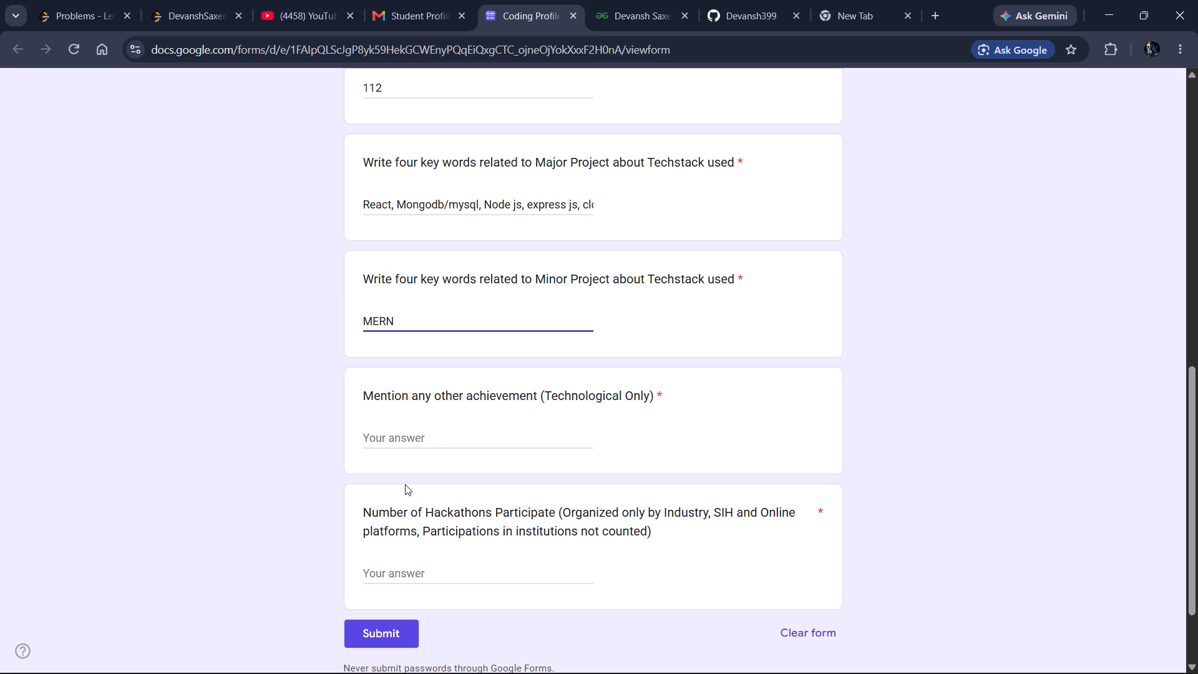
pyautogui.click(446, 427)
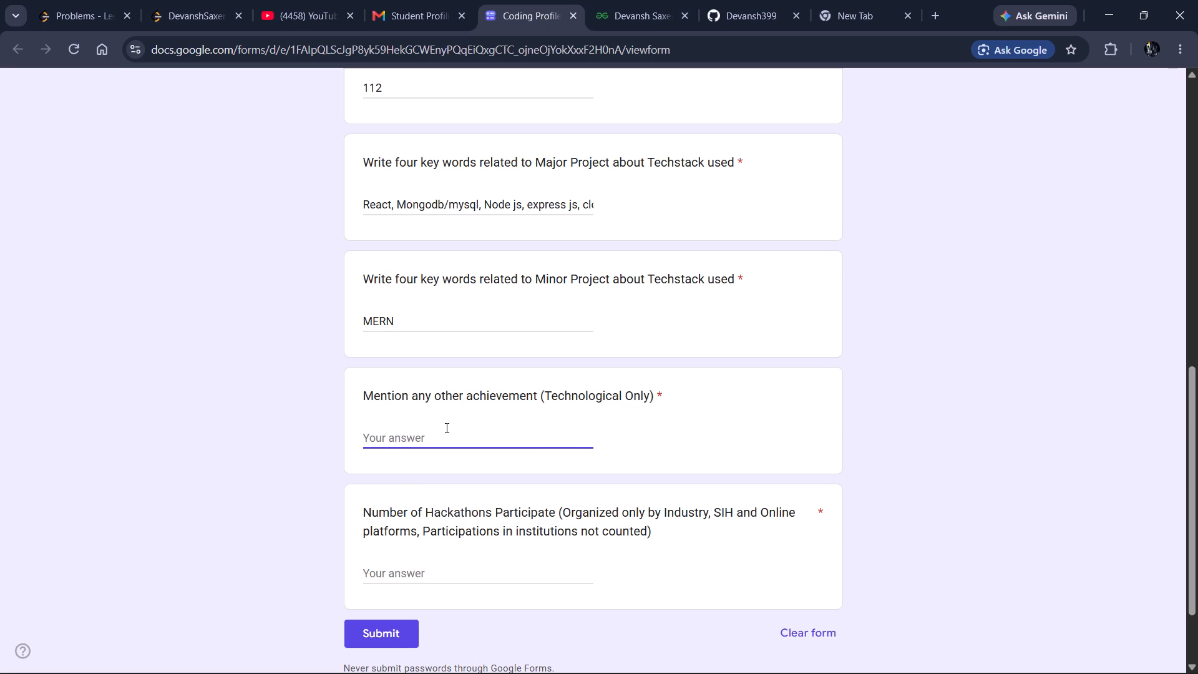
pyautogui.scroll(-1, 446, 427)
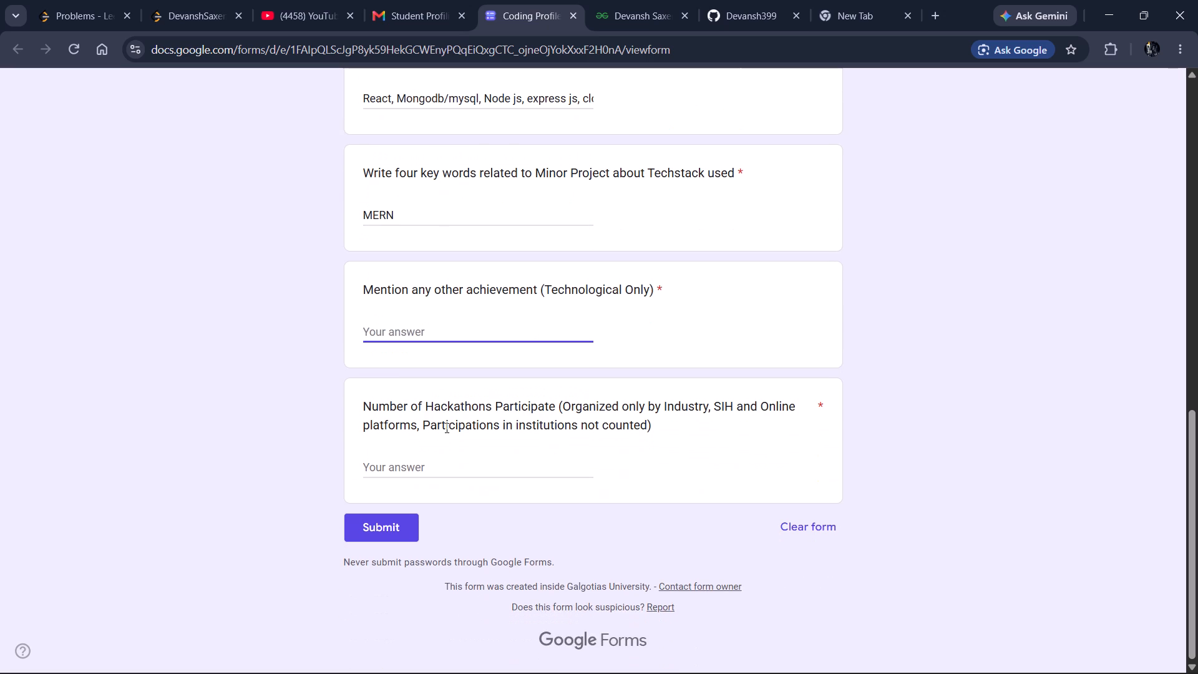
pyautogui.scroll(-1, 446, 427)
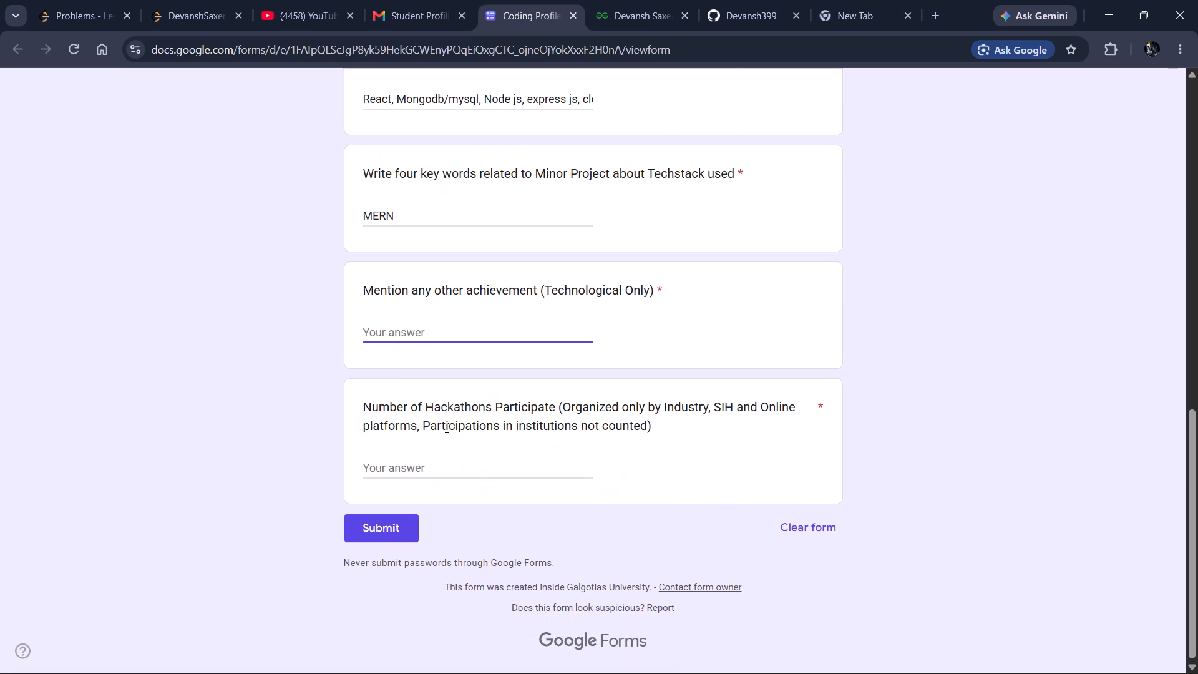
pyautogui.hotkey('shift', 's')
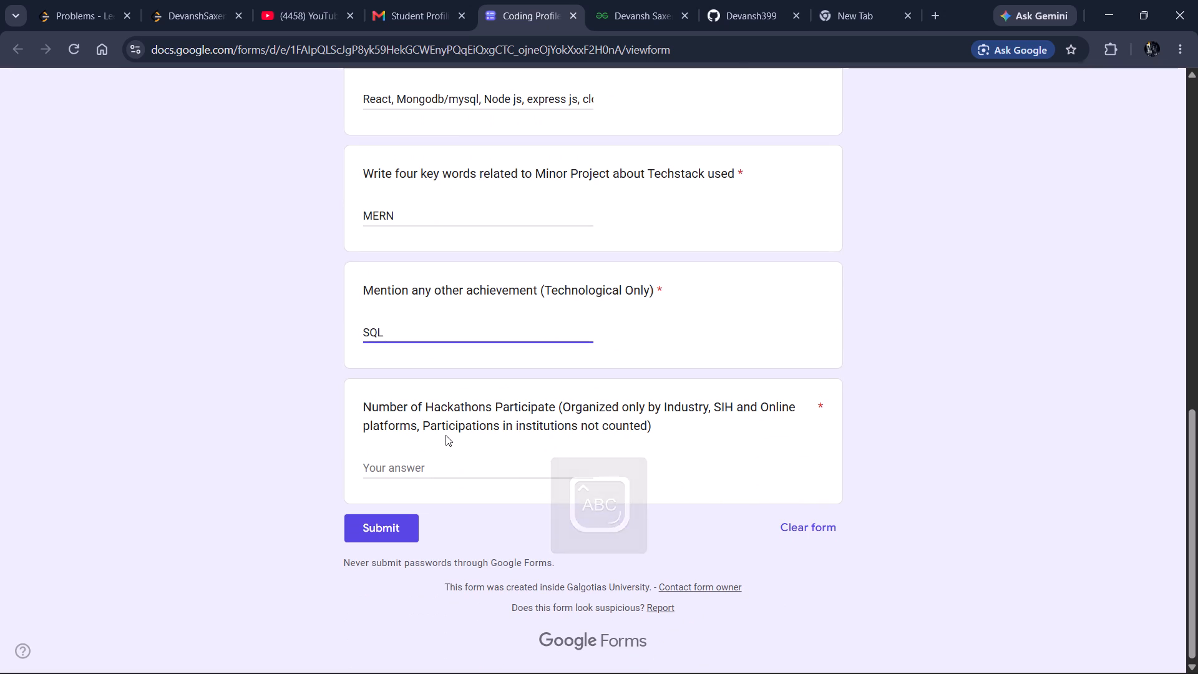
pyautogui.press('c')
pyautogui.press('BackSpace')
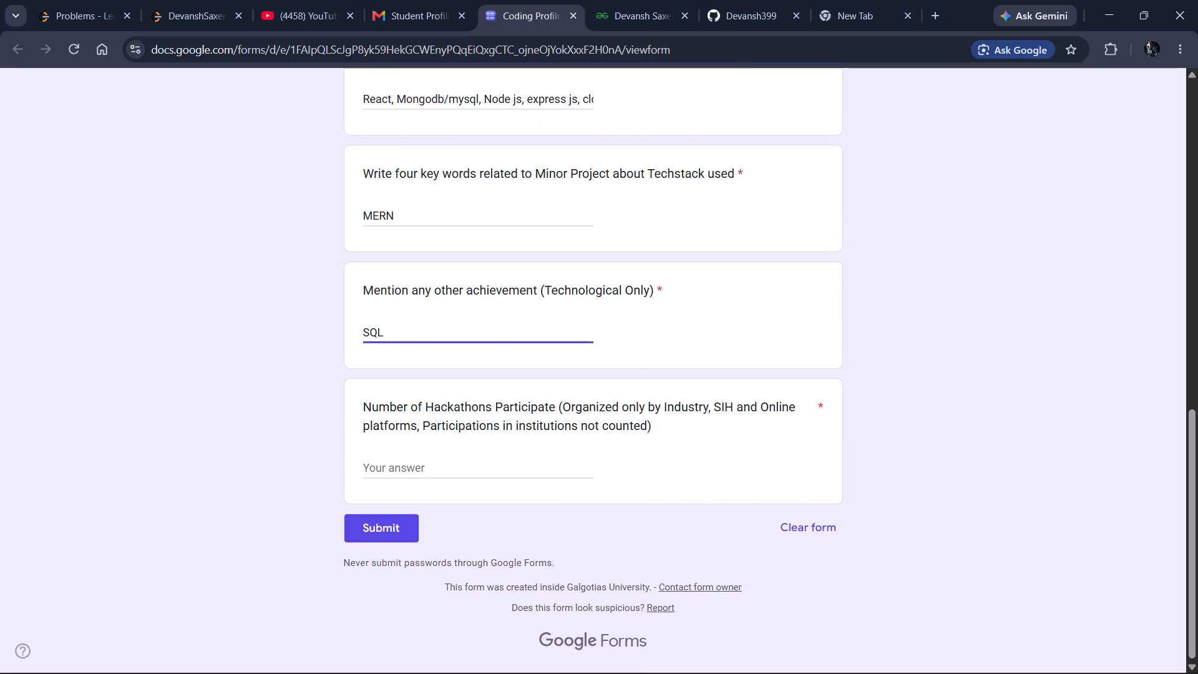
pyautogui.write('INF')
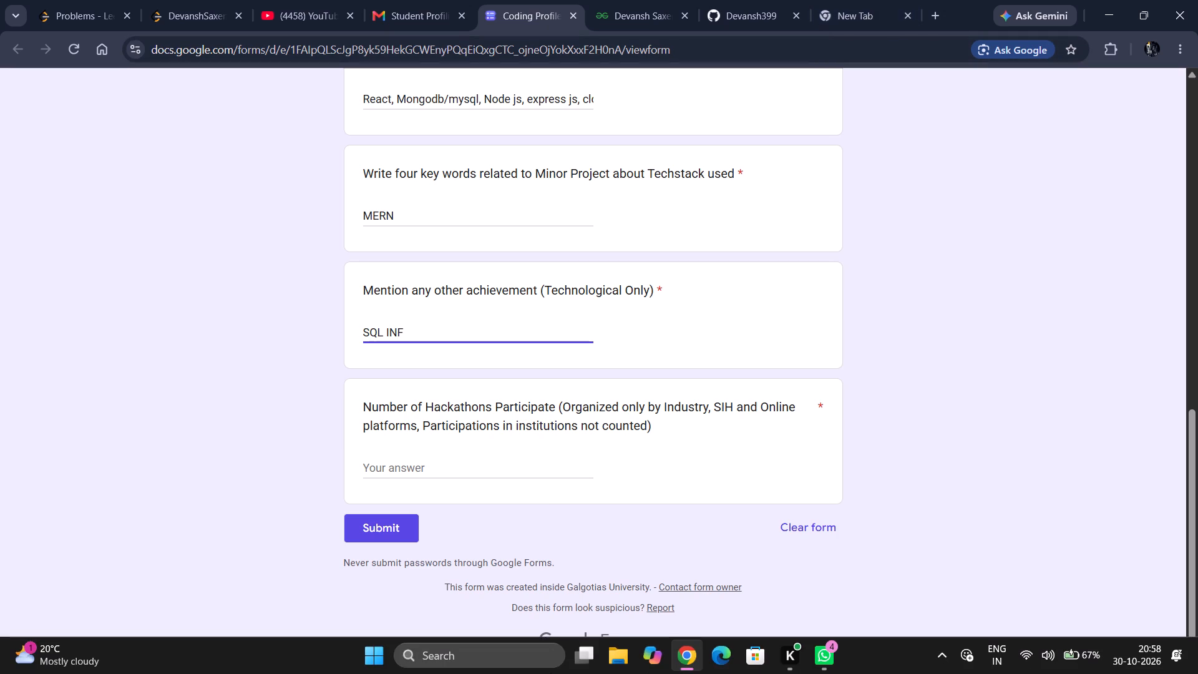
# Switch to File Explorer, view the internship certificate PDF in the DocImp folder on drive E:, and close it.
pyautogui.click(625, 652)
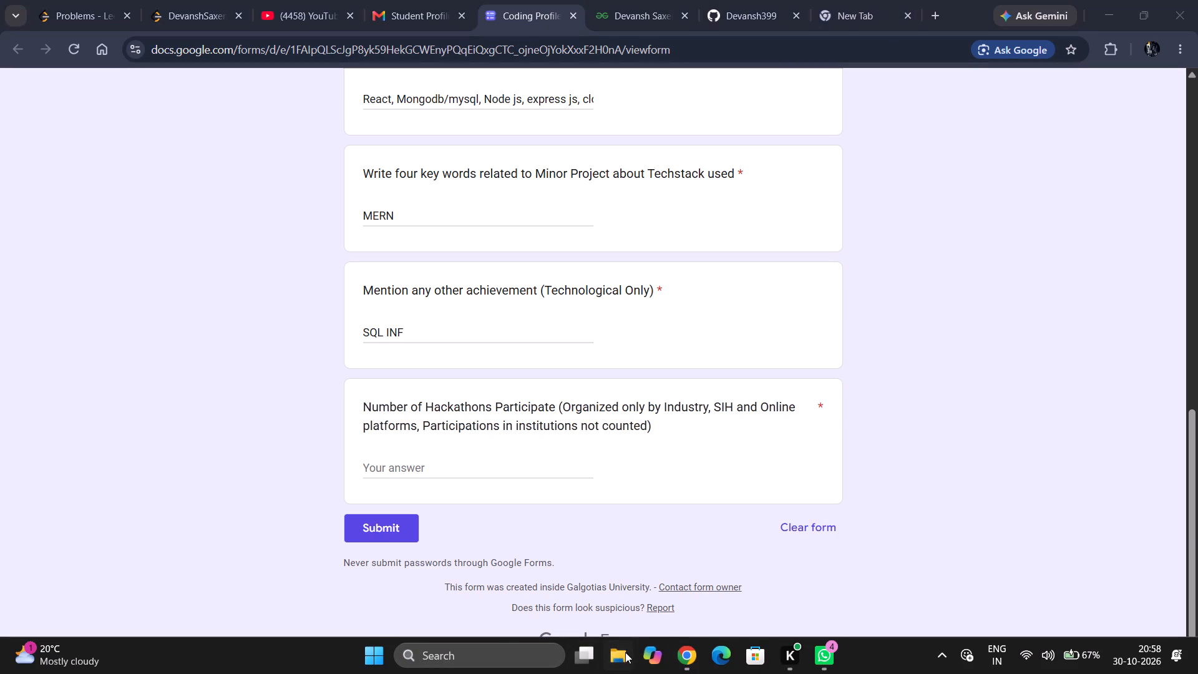
pyautogui.doubleClick(667, 163)
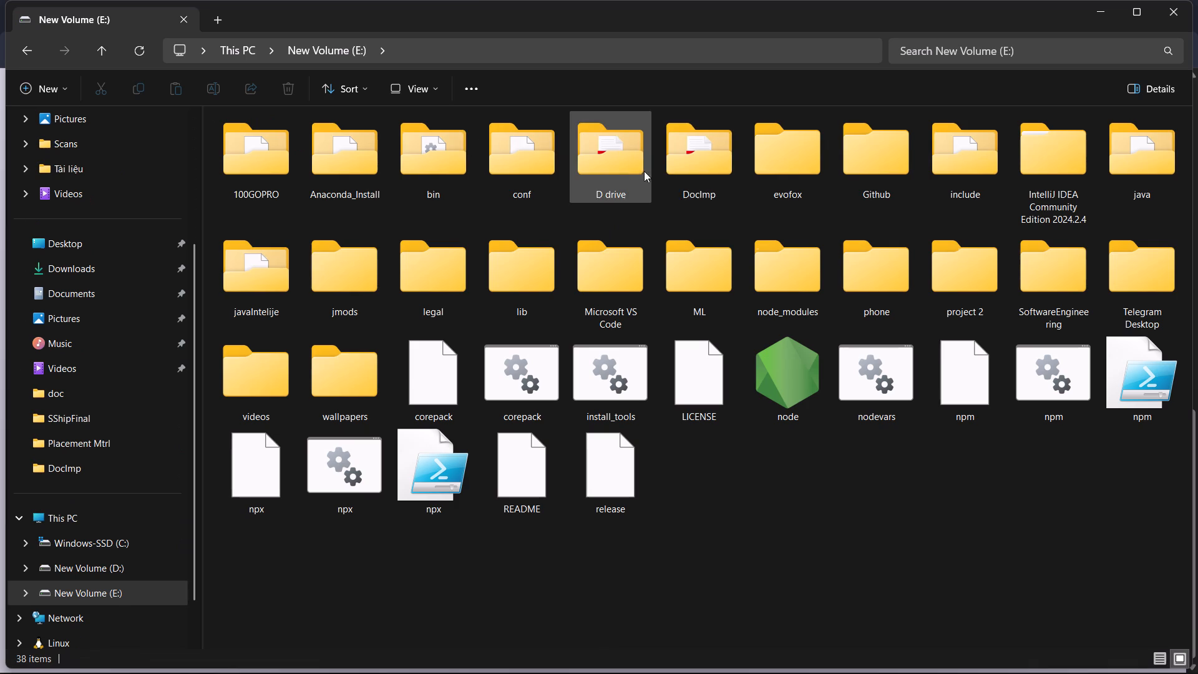
pyautogui.doubleClick(680, 172)
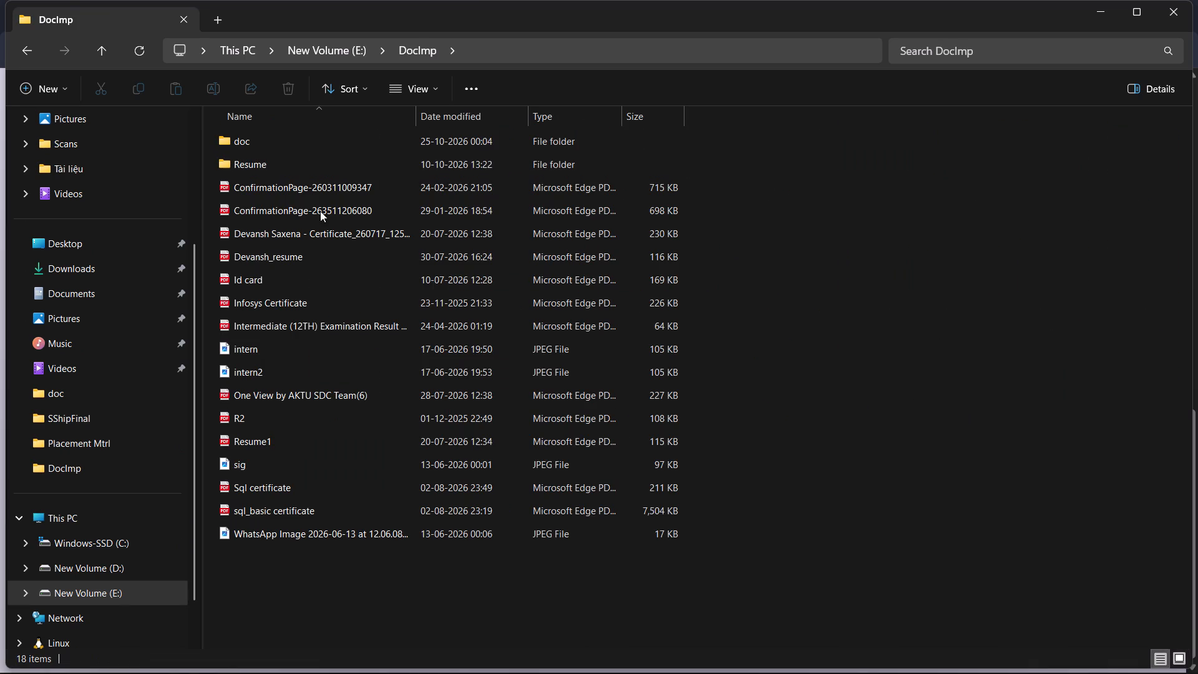
pyautogui.doubleClick(310, 235)
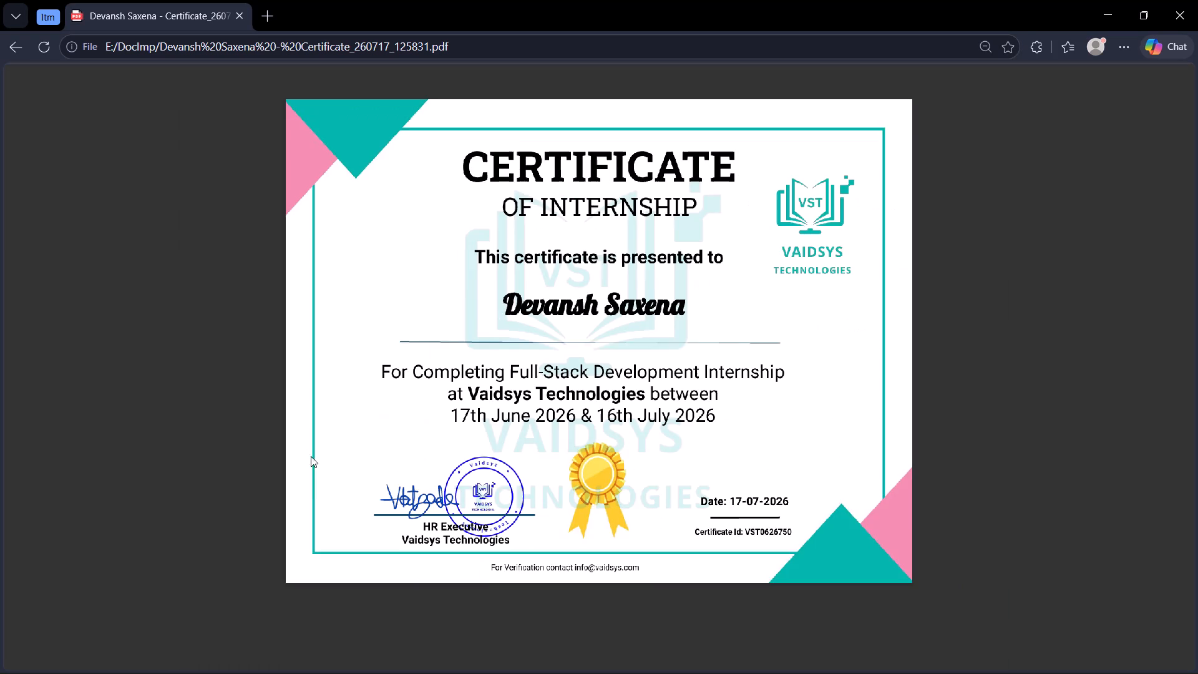
pyautogui.click(1197, 0)
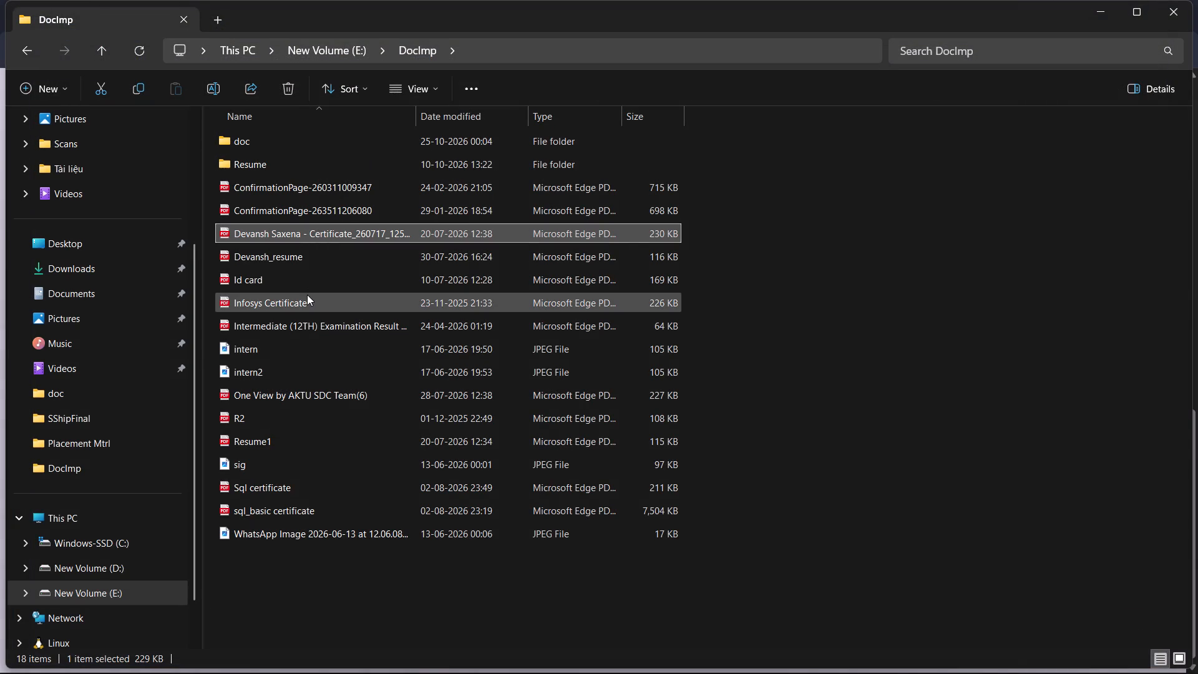
# Open the Infosys Certificate PDF from the DocImp folder and copy the course title Database Management System Part - 1.
pyautogui.doubleClick(307, 295)
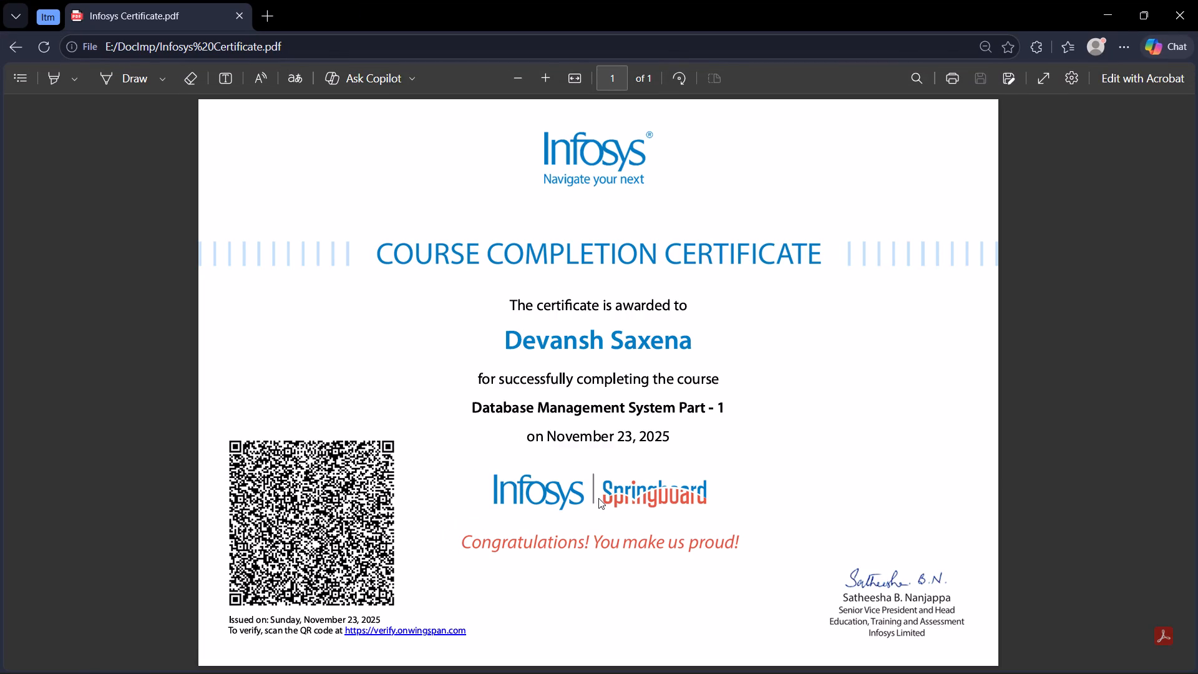
pyautogui.moveTo(604, 492); pyautogui.dragTo(696, 481)
pyautogui.moveTo(696, 481); pyautogui.dragTo(746, 469)
pyautogui.moveTo(738, 408); pyautogui.dragTo(560, 394)
pyautogui.moveTo(560, 394); pyautogui.dragTo(470, 407)
pyautogui.moveTo(470, 407); pyautogui.dragTo(709, 385)
pyautogui.moveTo(709, 385); pyautogui.dragTo(727, 404)
pyautogui.hotkey('ctrl', 'c')
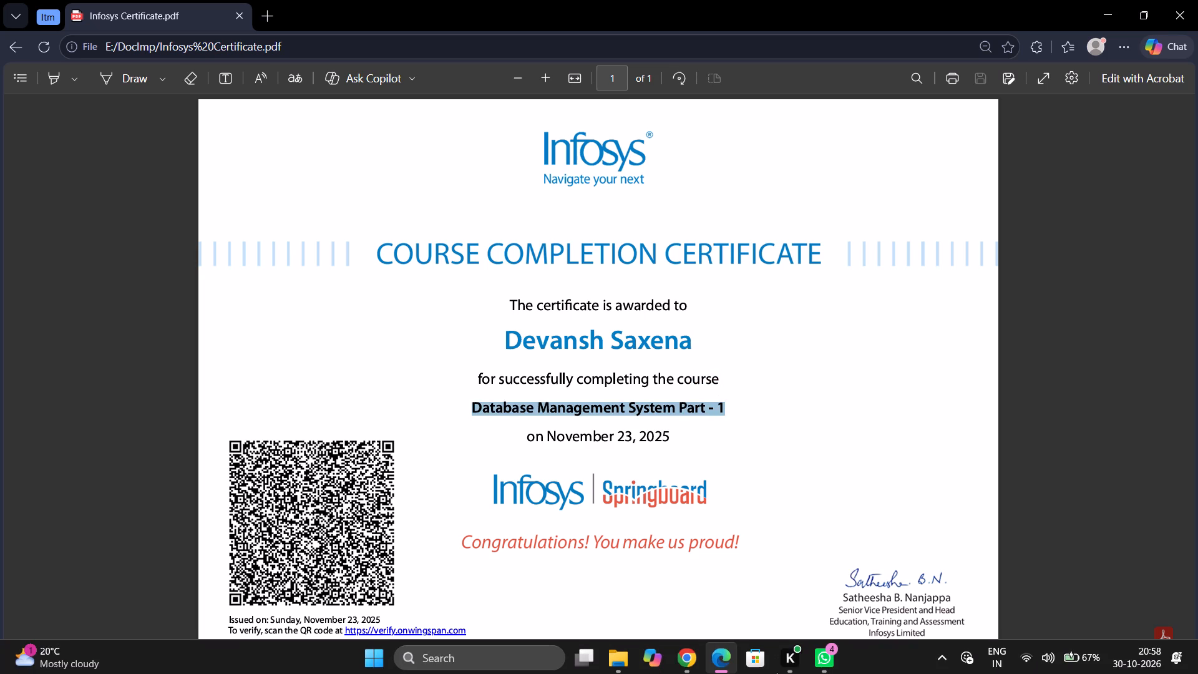
# Return to the form in Chrome and replace the other achievement answer with the copied title Database Management System Part - 1.
pyautogui.click(676, 654)
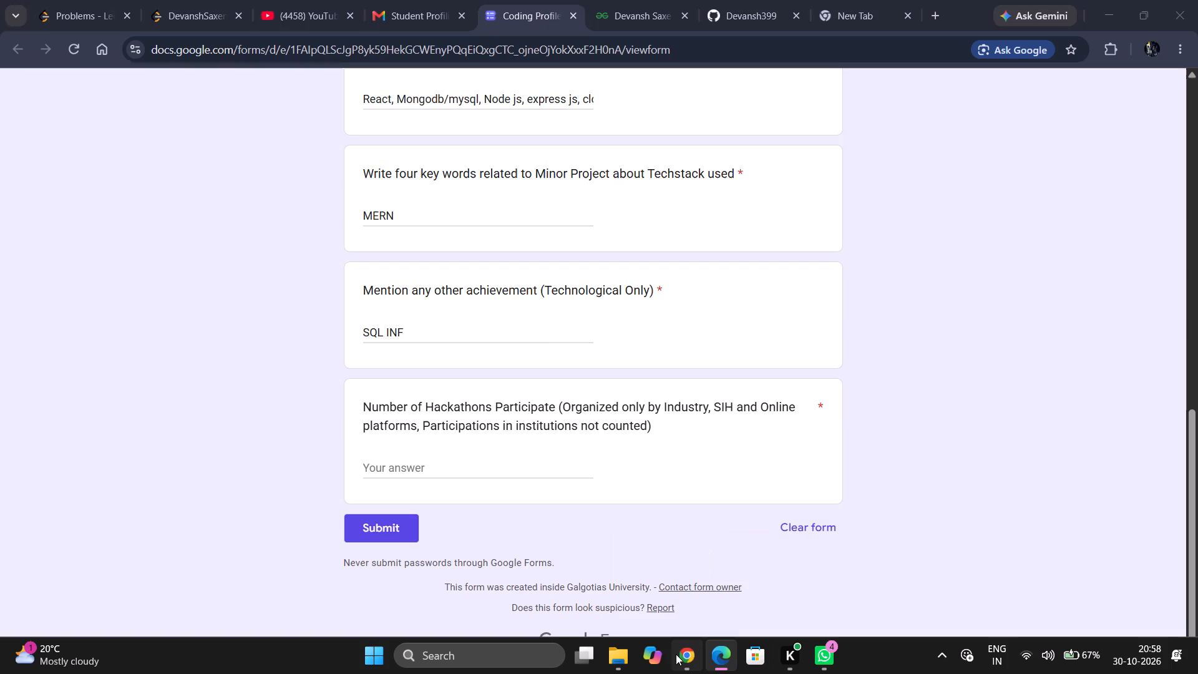
pyautogui.press('BackSpace')
pyautogui.press('BackSpace')
pyautogui.press('BackSpace')
pyautogui.press('BackSpace')
pyautogui.press('BackSpace')
pyautogui.press('BackSpace')
pyautogui.press('BackSpace')
pyautogui.press('BackSpace')
pyautogui.press('BackSpace')
pyautogui.press('BackSpace')
pyautogui.press('BackSpace')
pyautogui.press('BackSpace')
pyautogui.press('BackSpace')
pyautogui.press('BackSpace')
pyautogui.press('BackSpace')
pyautogui.press('BackSpace')
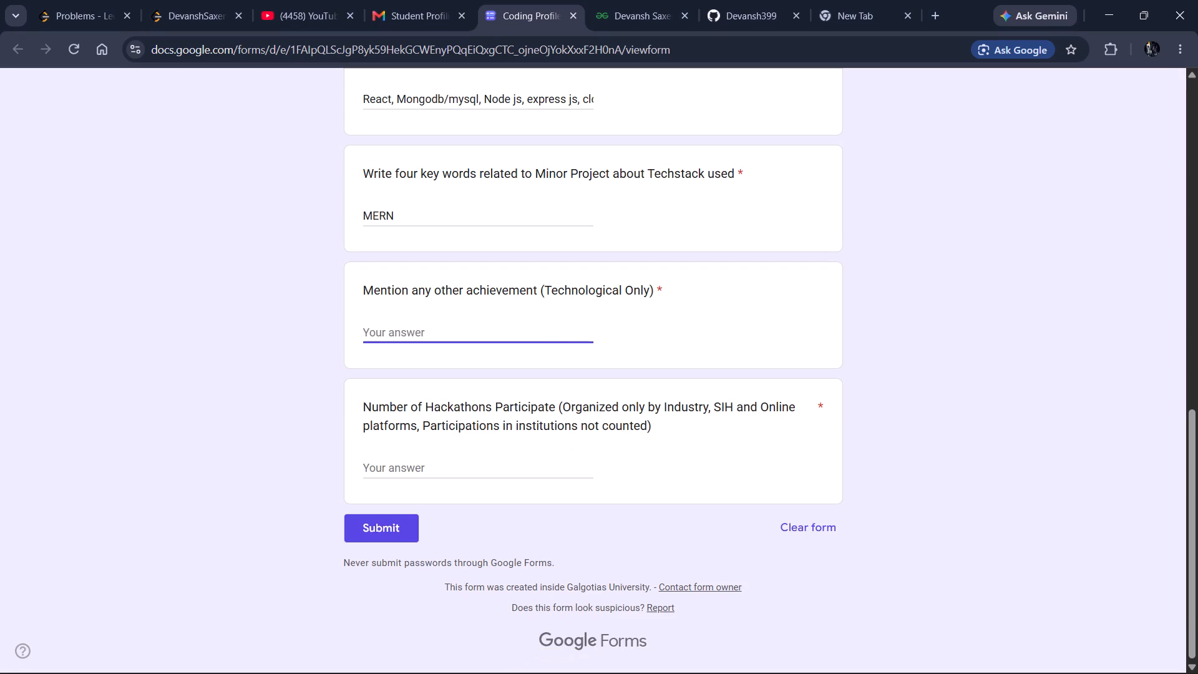
pyautogui.hotkey('ctrl', 'v')
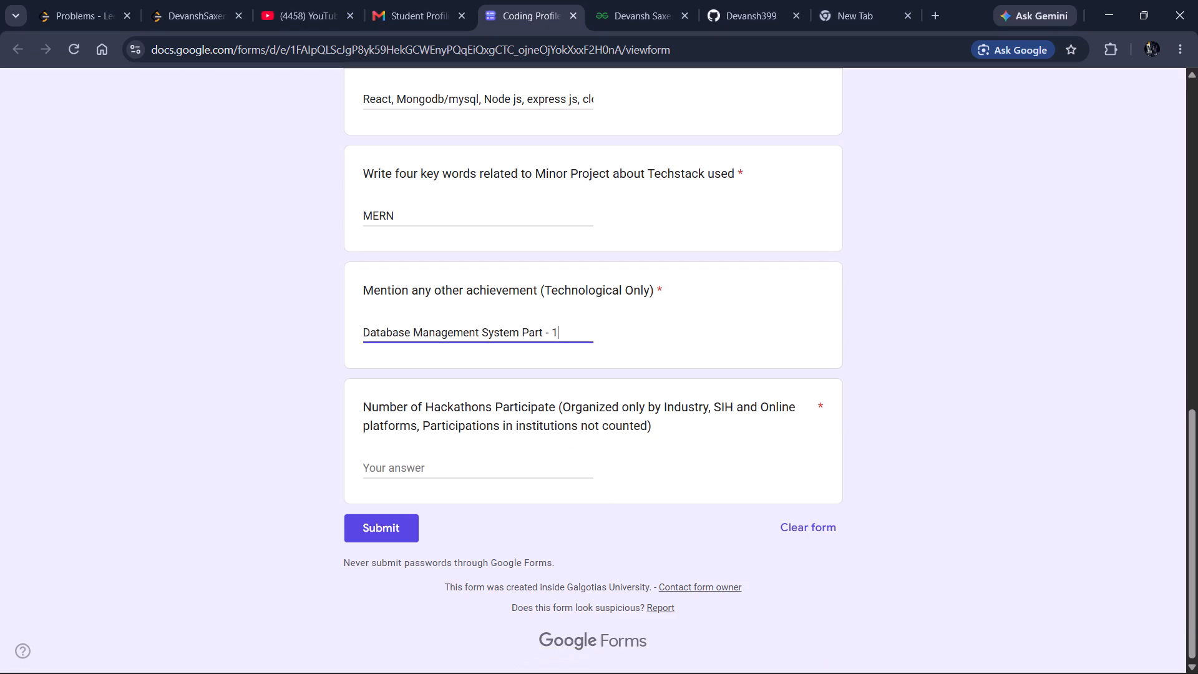
# Append BY INFOSYS to the course title in the other technological achievement answer.
pyautogui.press('space')
pyautogui.write('BY')
pyautogui.press('space')
pyautogui.press('u')
pyautogui.press('BackSpace')
pyautogui.write('INFOSYS')
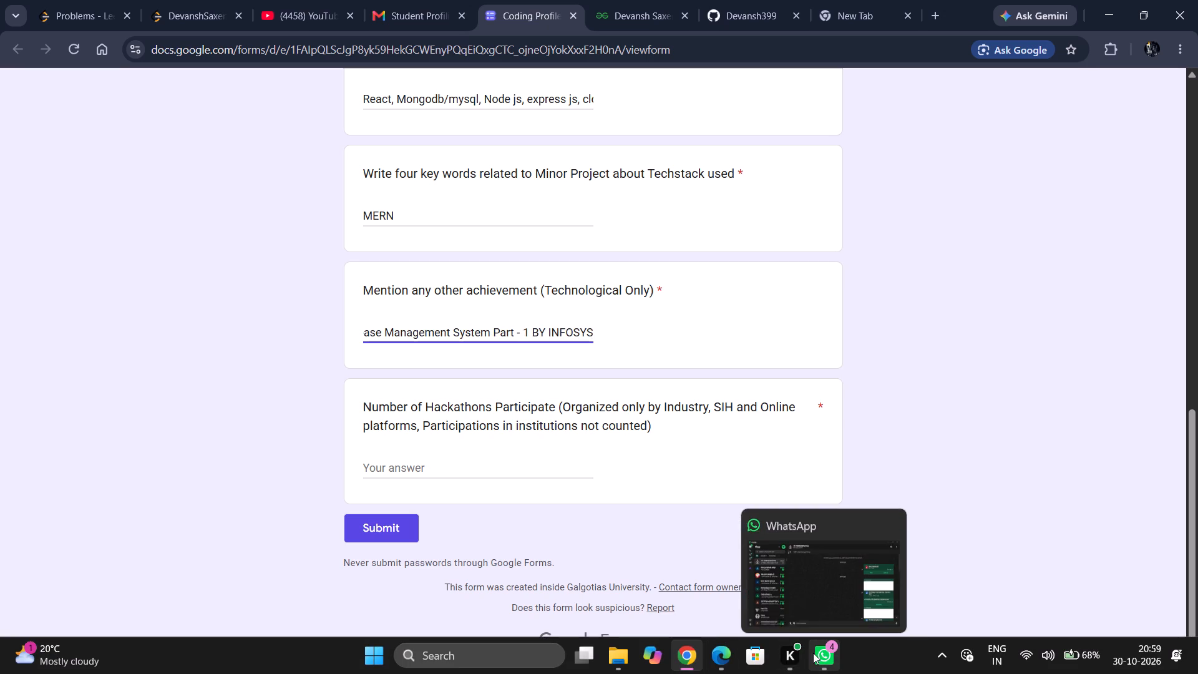
# Check the issuer's branding on the Infosys certificate open in Edge, and return to the form in Chrome.
pyautogui.click(683, 645)
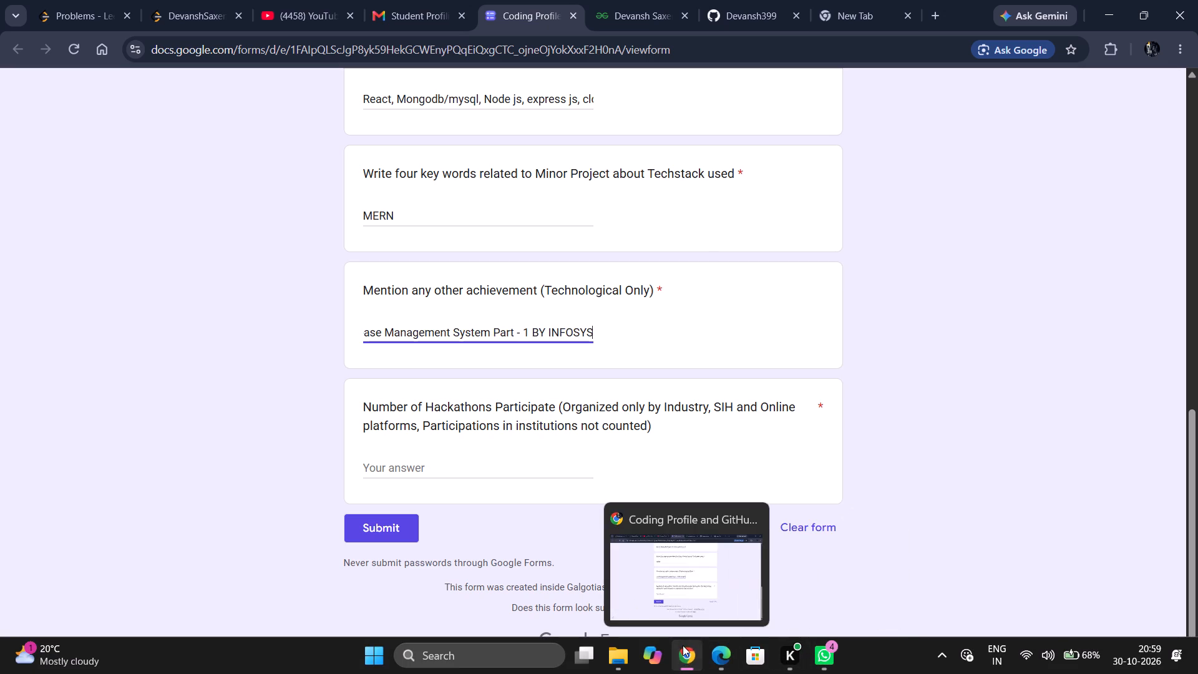
pyautogui.click(683, 645)
pyautogui.click(683, 645)
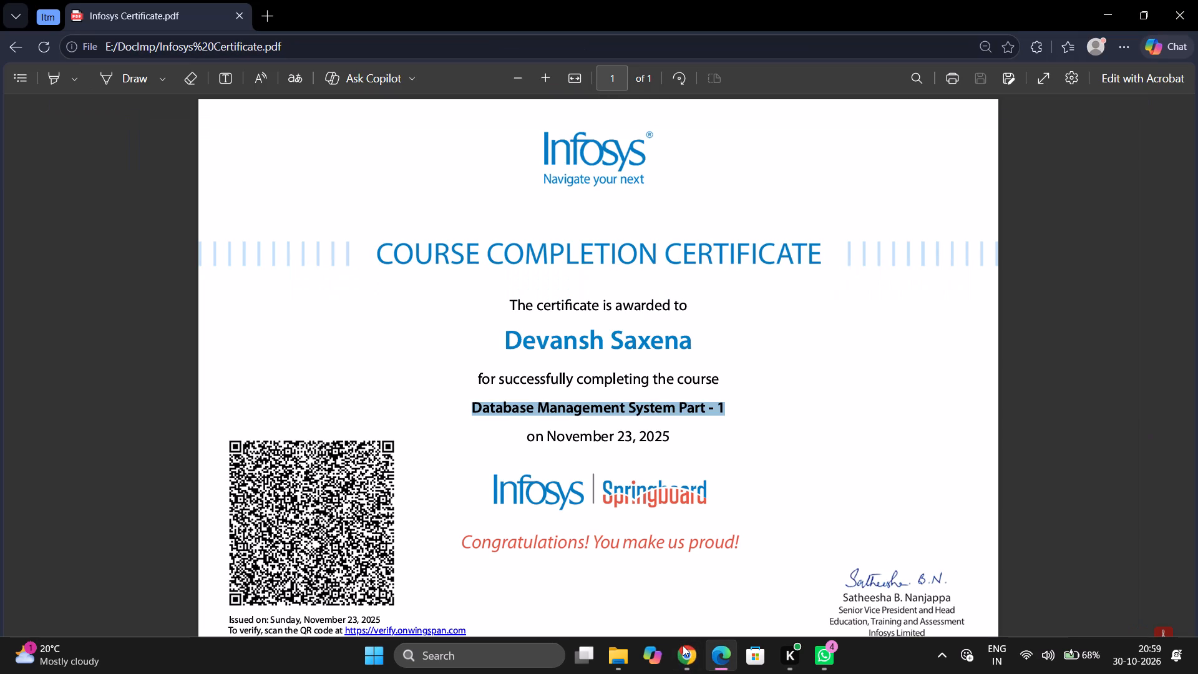
pyautogui.click(683, 645)
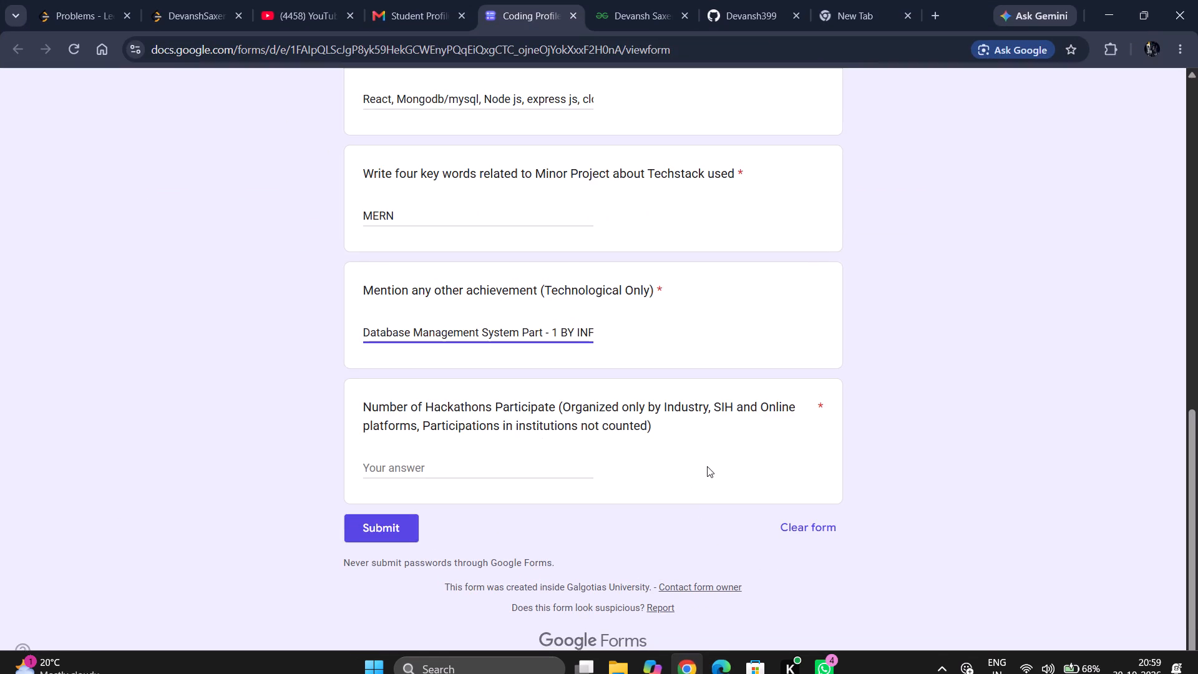
# Append SPRINGBOARD to the end of the achievement answer, rechecking the issuer's name on the Infosys certificate in Edge.
pyautogui.click(595, 329)
pyautogui.click(583, 329)
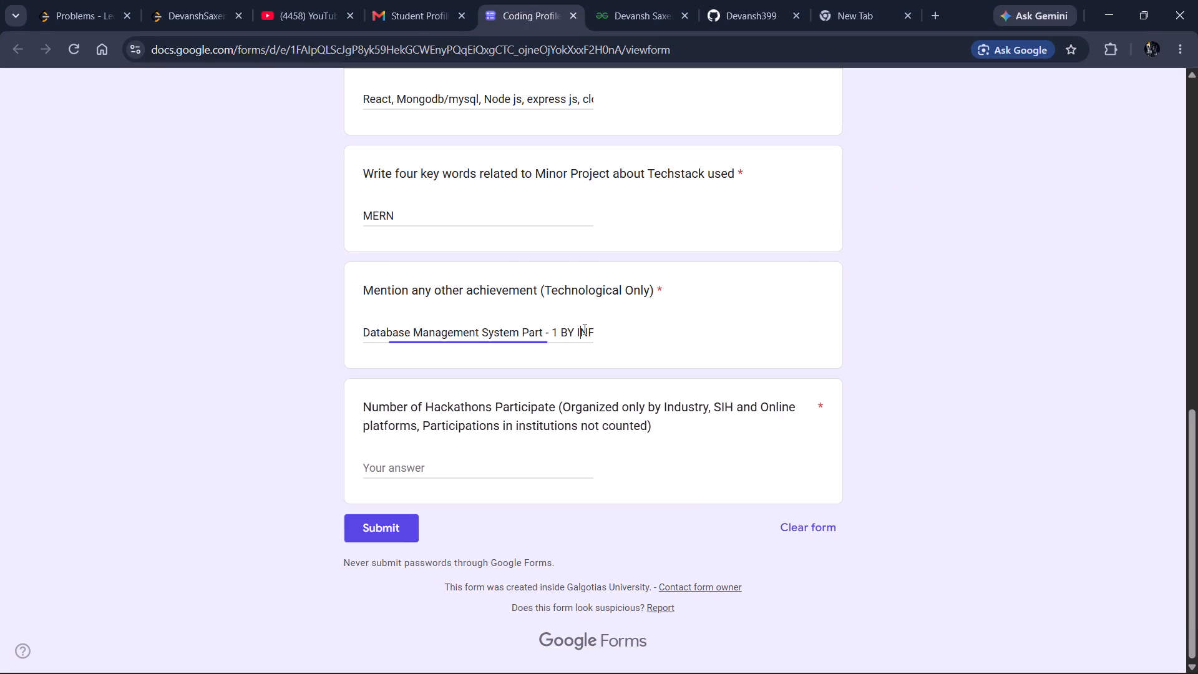
pyautogui.press('Right')
pyautogui.press('Right')
pyautogui.press('Right')
pyautogui.press('Right')
pyautogui.press('Right')
pyautogui.press('Right')
pyautogui.press('Right')
pyautogui.press('Right')
pyautogui.press('Right')
pyautogui.press('Right')
pyautogui.press('space')
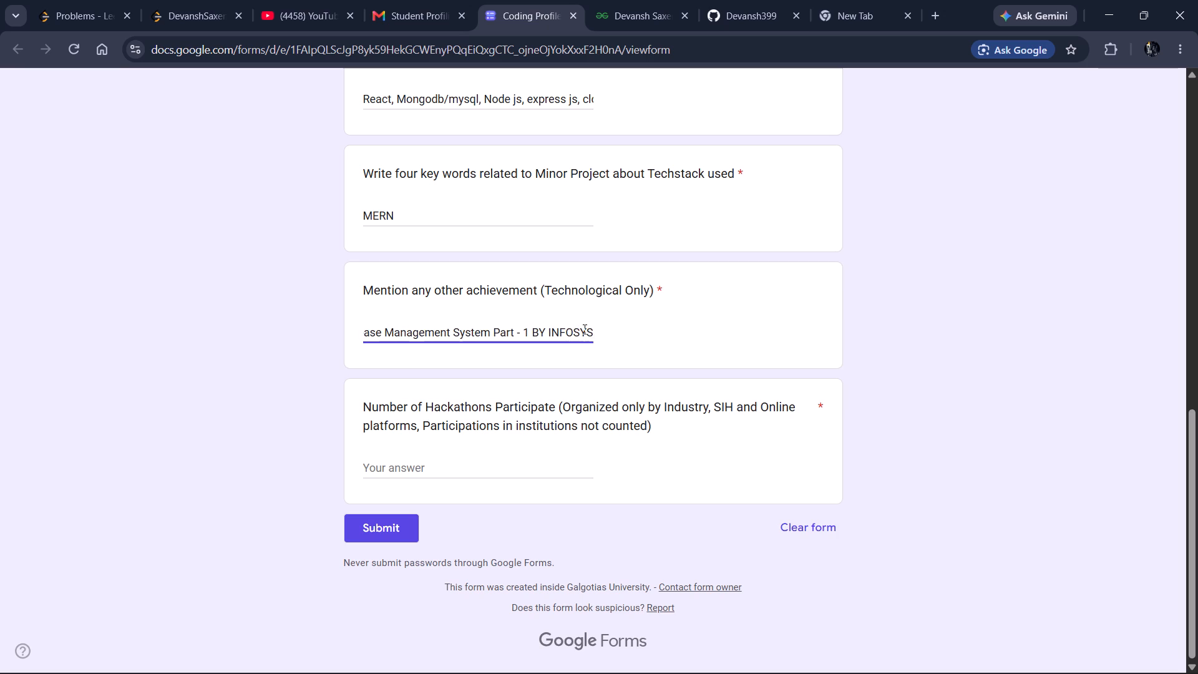
pyautogui.click(678, 655)
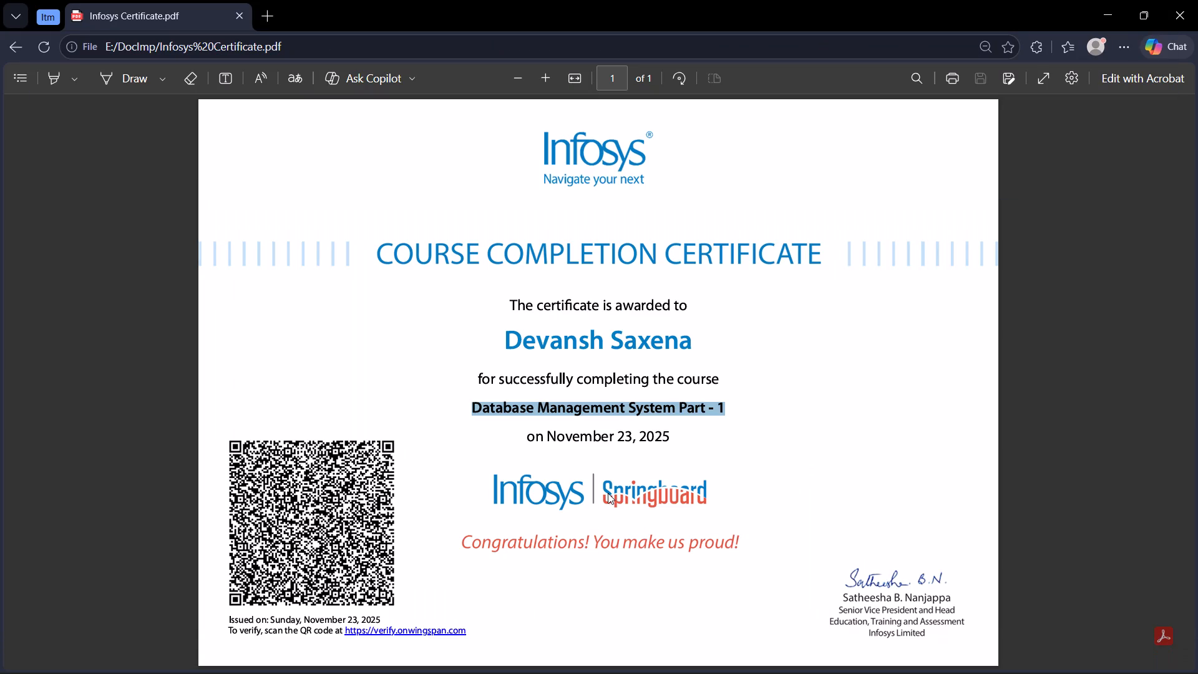
pyautogui.moveTo(608, 493); pyautogui.dragTo(666, 491)
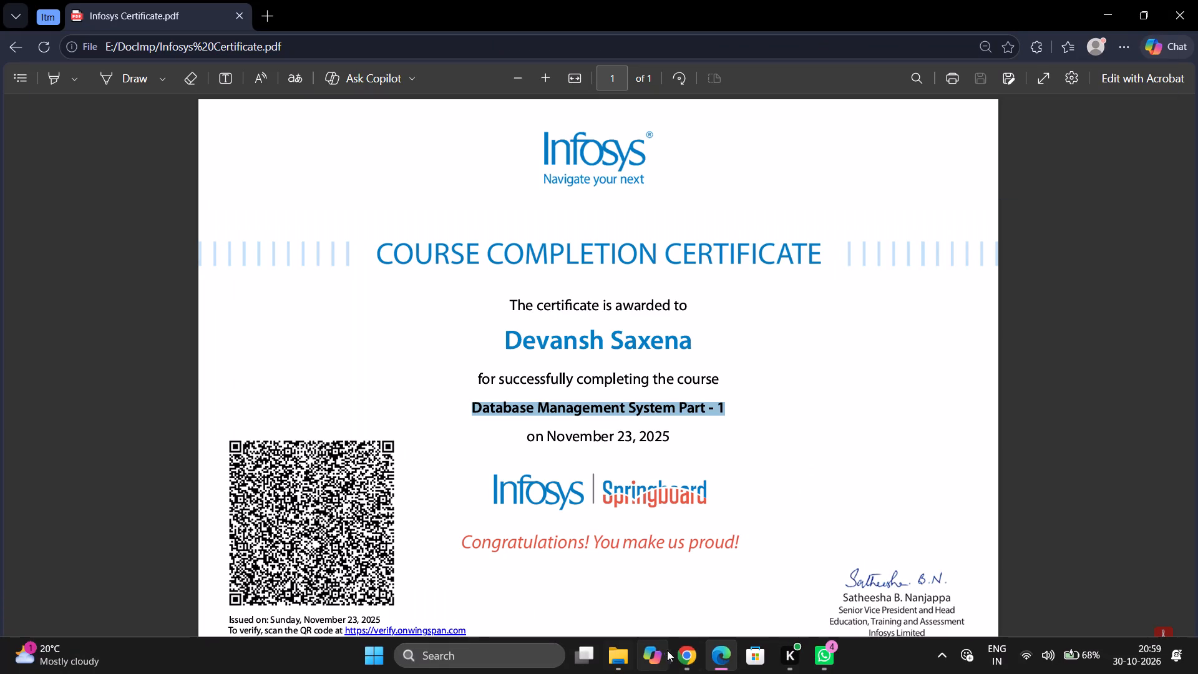
pyautogui.click(681, 655)
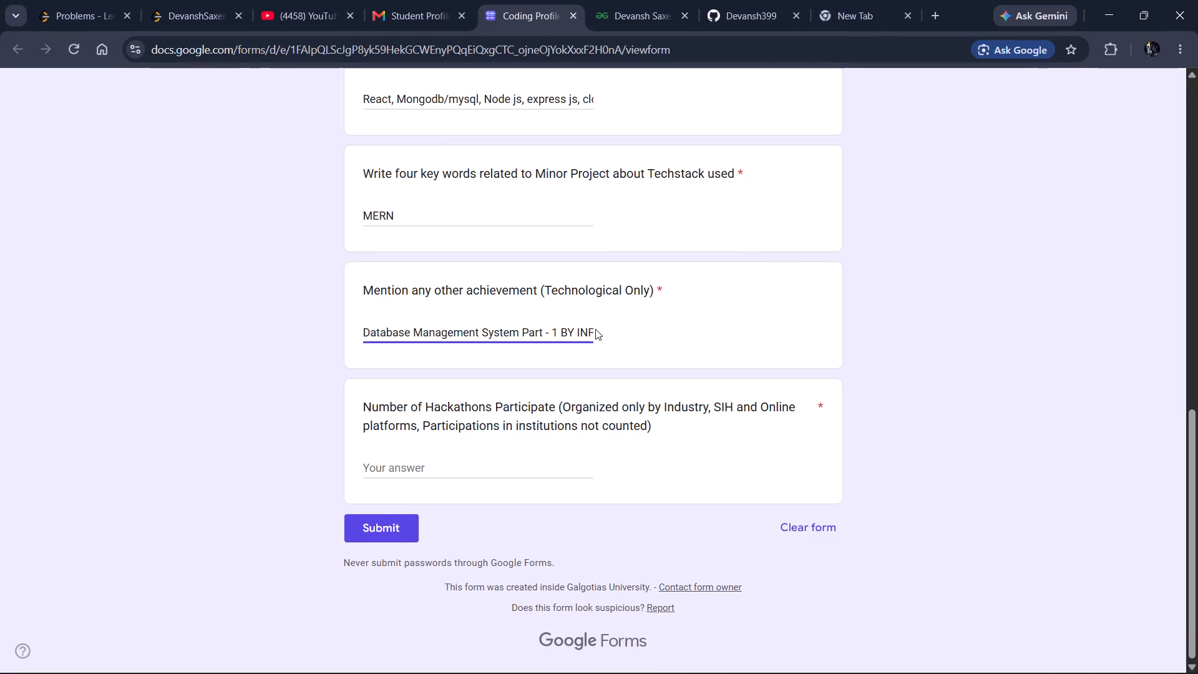
pyautogui.click(595, 329)
pyautogui.click(591, 333)
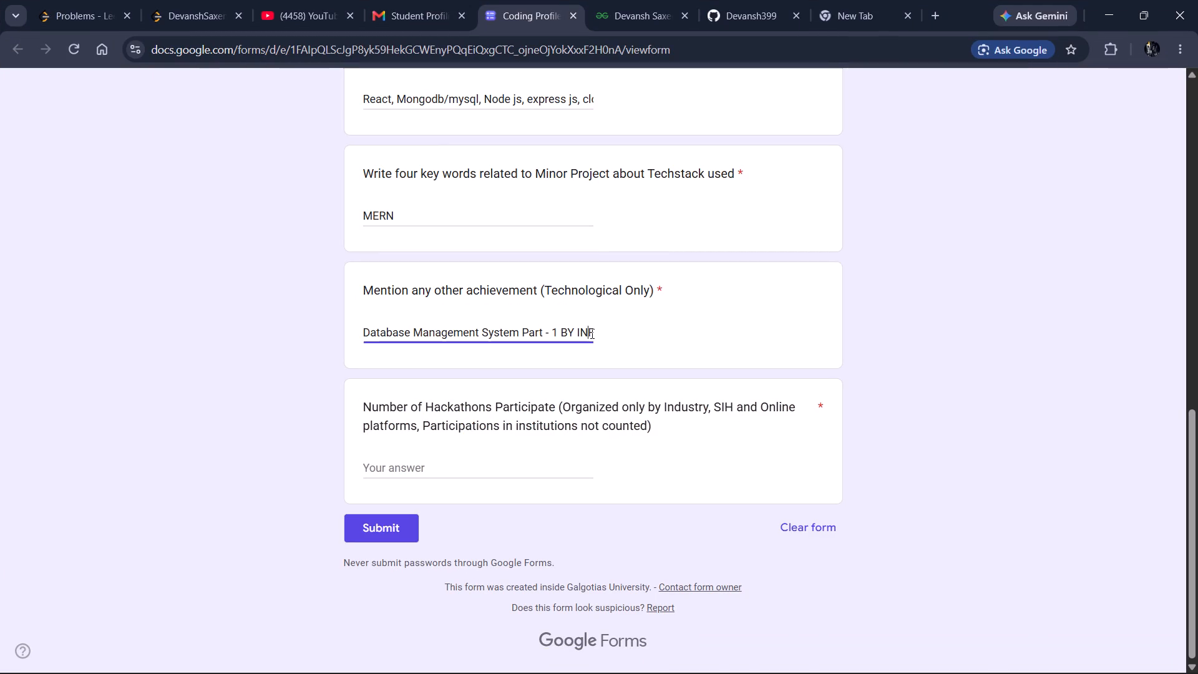
pyautogui.press('Right')
pyautogui.press('Right')
pyautogui.press('Right')
pyautogui.press('Right')
pyautogui.press('Right')
pyautogui.press('Right')
pyautogui.press('Right')
pyautogui.press('Right')
pyautogui.press('Right')
pyautogui.press('Right')
pyautogui.press('Right')
pyautogui.press('Right')
pyautogui.press('Right')
pyautogui.press('Right')
pyautogui.press('Right')
pyautogui.press('Right')
pyautogui.press('Right')
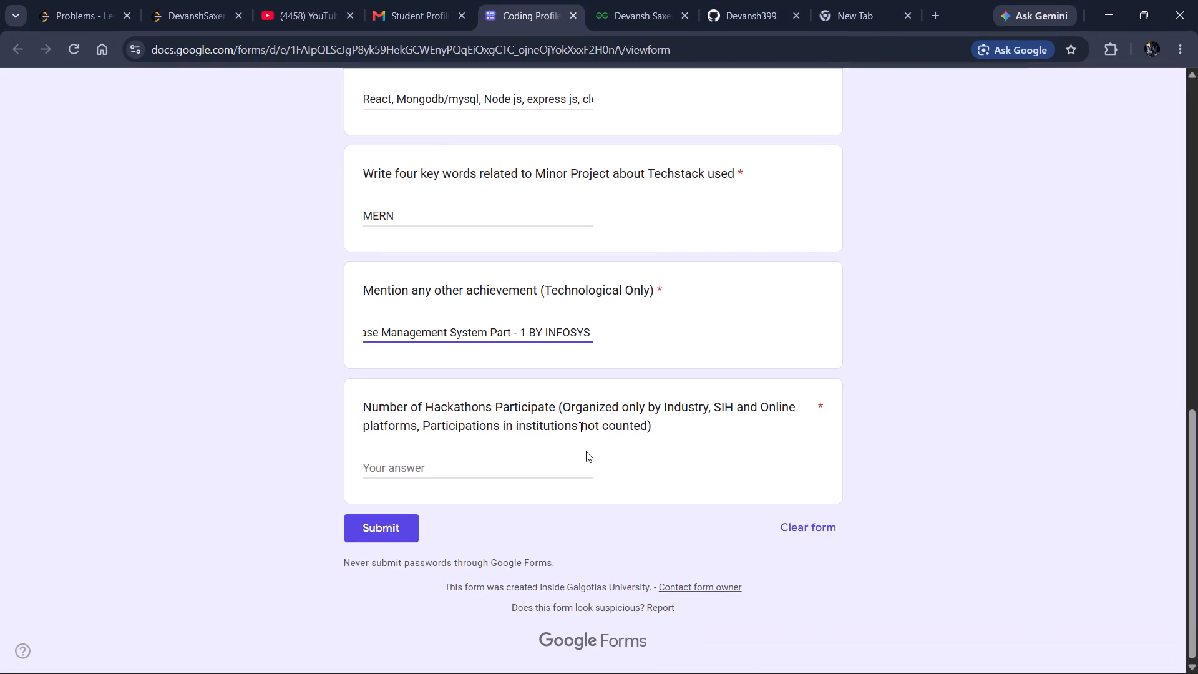
pyautogui.write('SPRIIN')
pyautogui.press('BackSpace')
pyautogui.press('BackSpace')
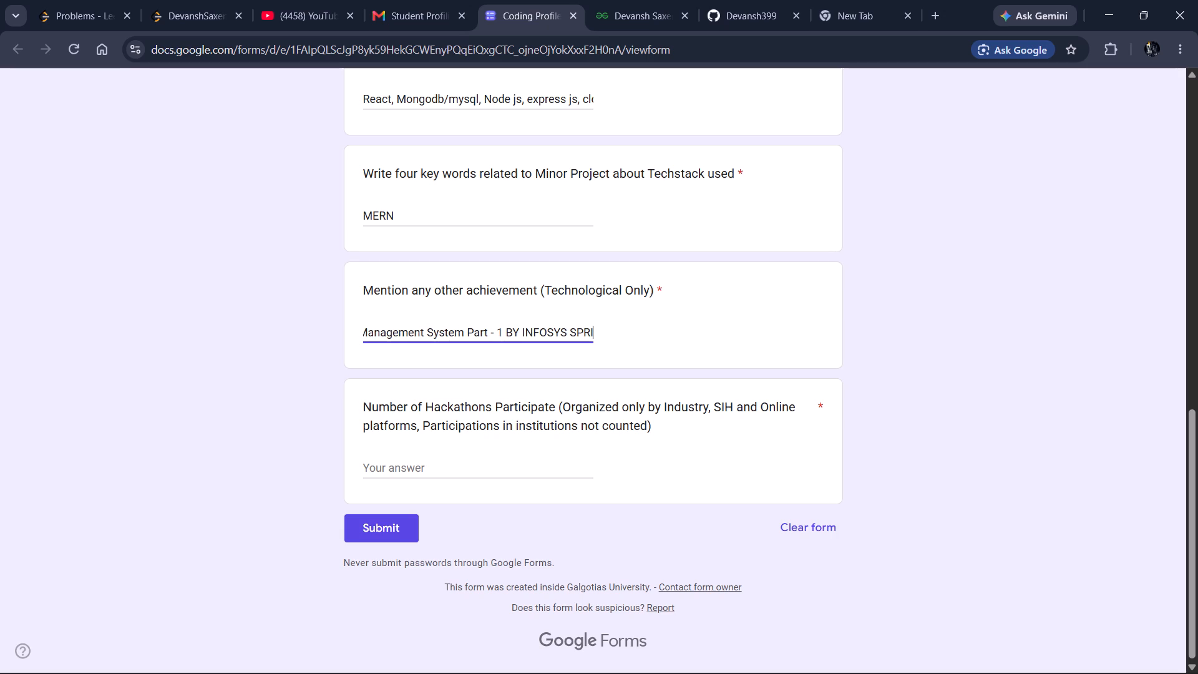
pyautogui.write('NGBOARD')
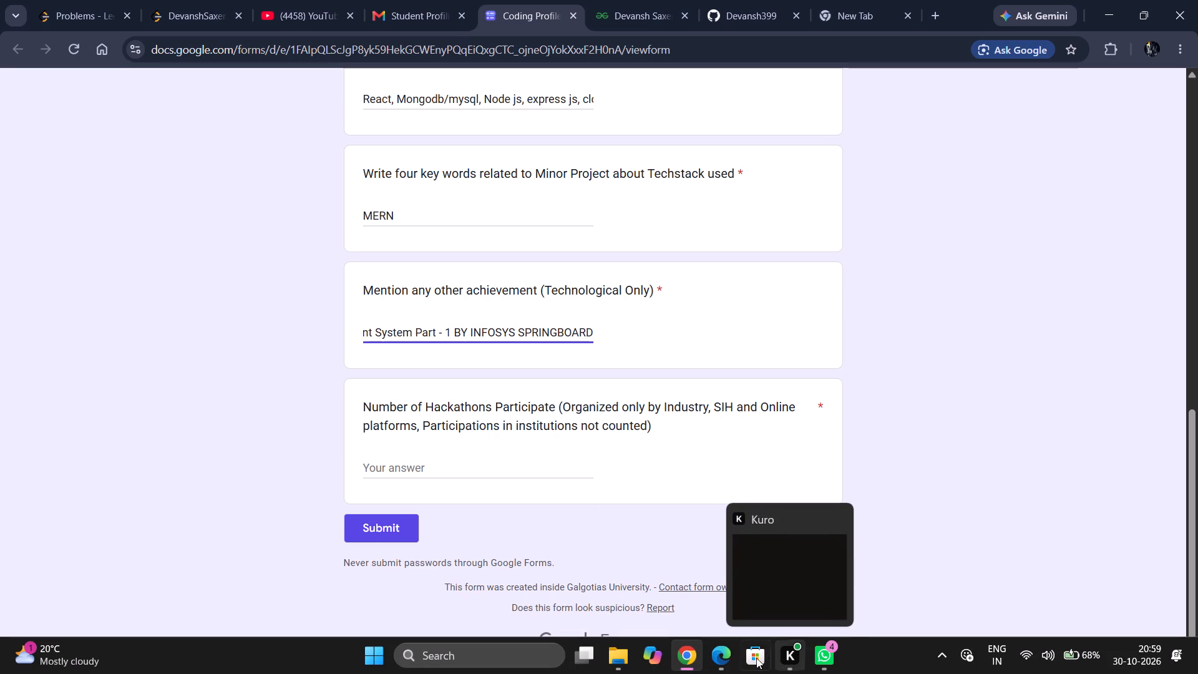
# Glance at the certificate in Edge, return to Chrome, and append a comma and SQL to the achievement answer.
pyautogui.click(724, 664)
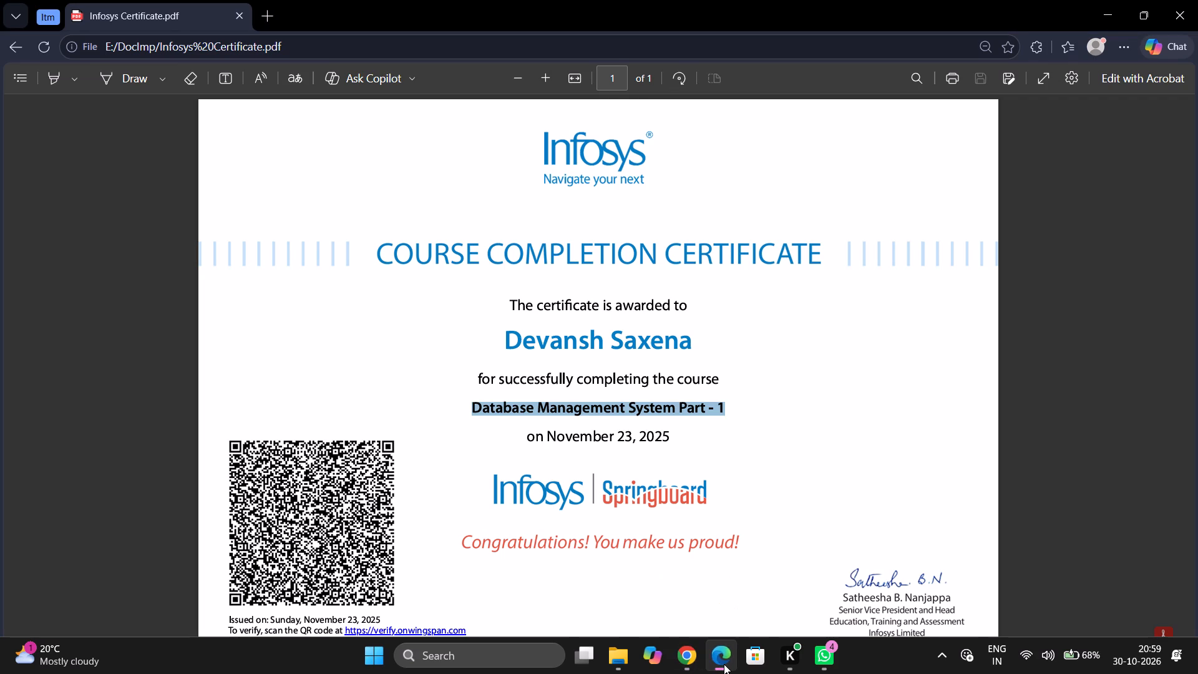
pyautogui.click(724, 664)
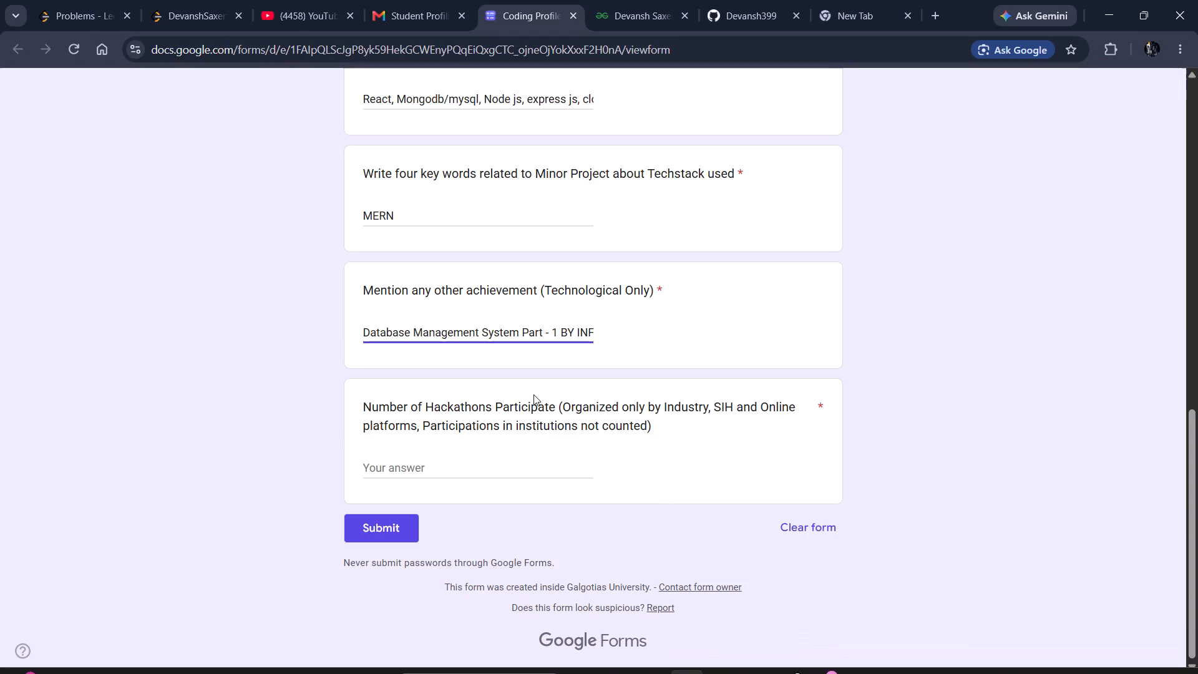
pyautogui.click(592, 331)
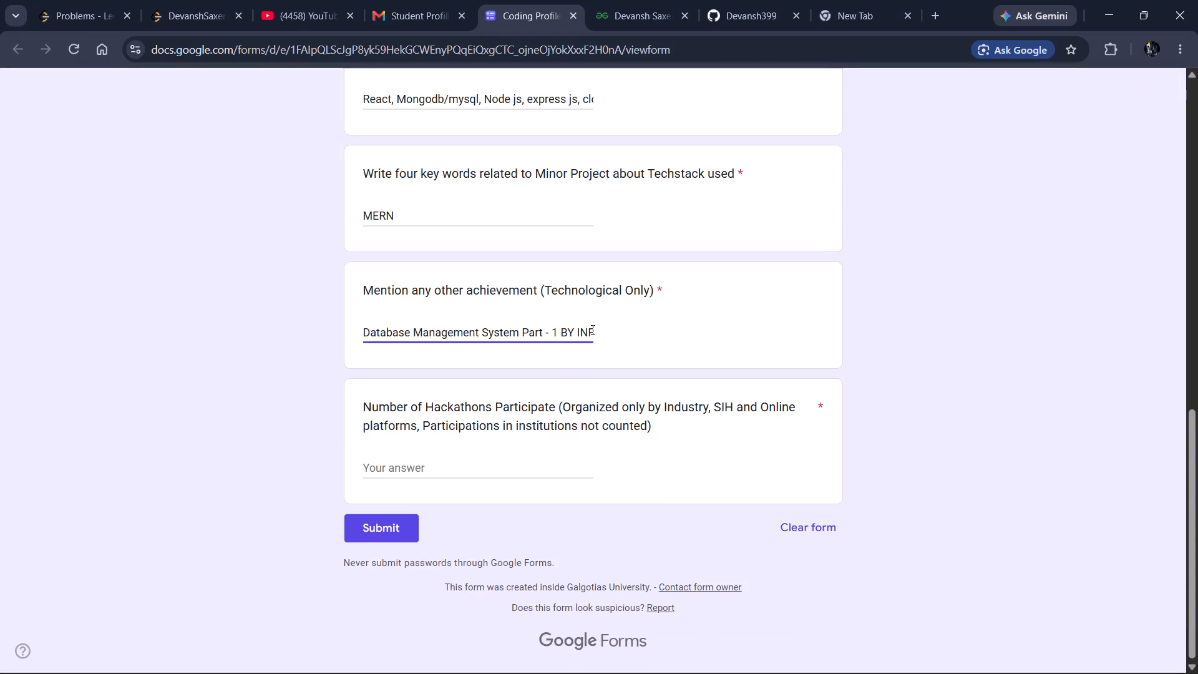
pyautogui.click(592, 331)
pyautogui.press('Right')
pyautogui.press('Right')
pyautogui.press('Right')
pyautogui.press('Right')
pyautogui.press('Right')
pyautogui.press('Right')
pyautogui.press('Right')
pyautogui.press('Right')
pyautogui.press('Right')
pyautogui.press('Right')
pyautogui.press('Right')
pyautogui.press('Right')
pyautogui.press('Right')
pyautogui.press('Right')
pyautogui.press('Right')
pyautogui.press('Right')
pyautogui.press('Right')
pyautogui.press('Right')
pyautogui.press('Right')
pyautogui.press('Right')
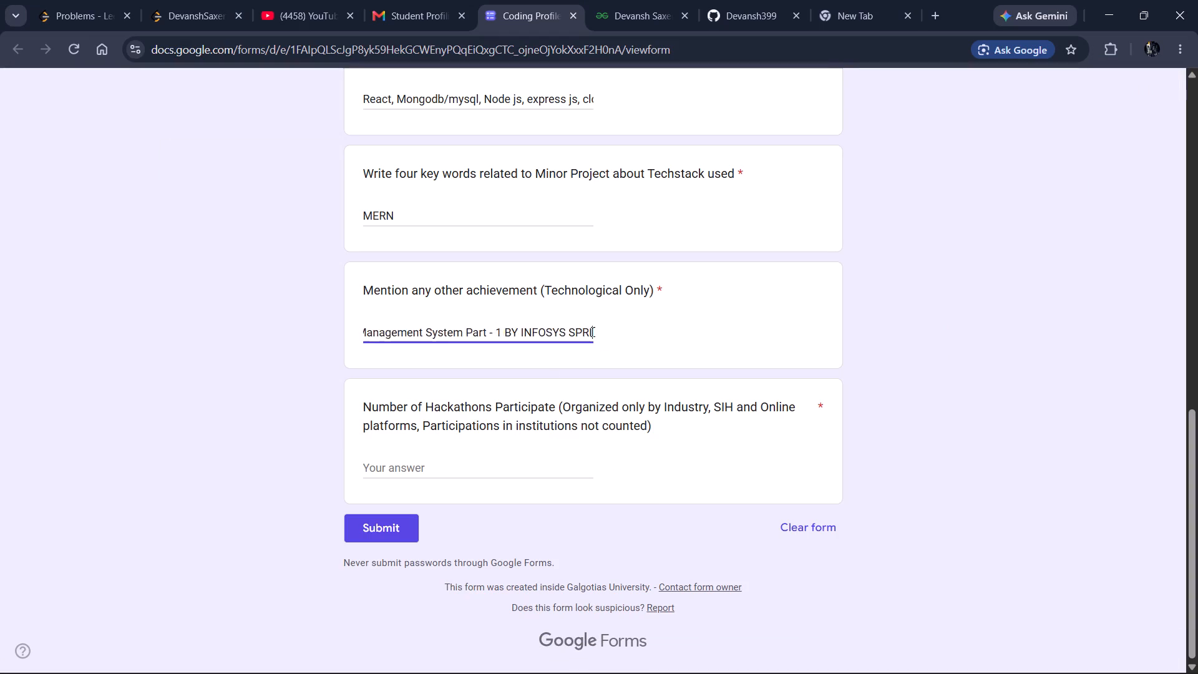
pyautogui.press('space')
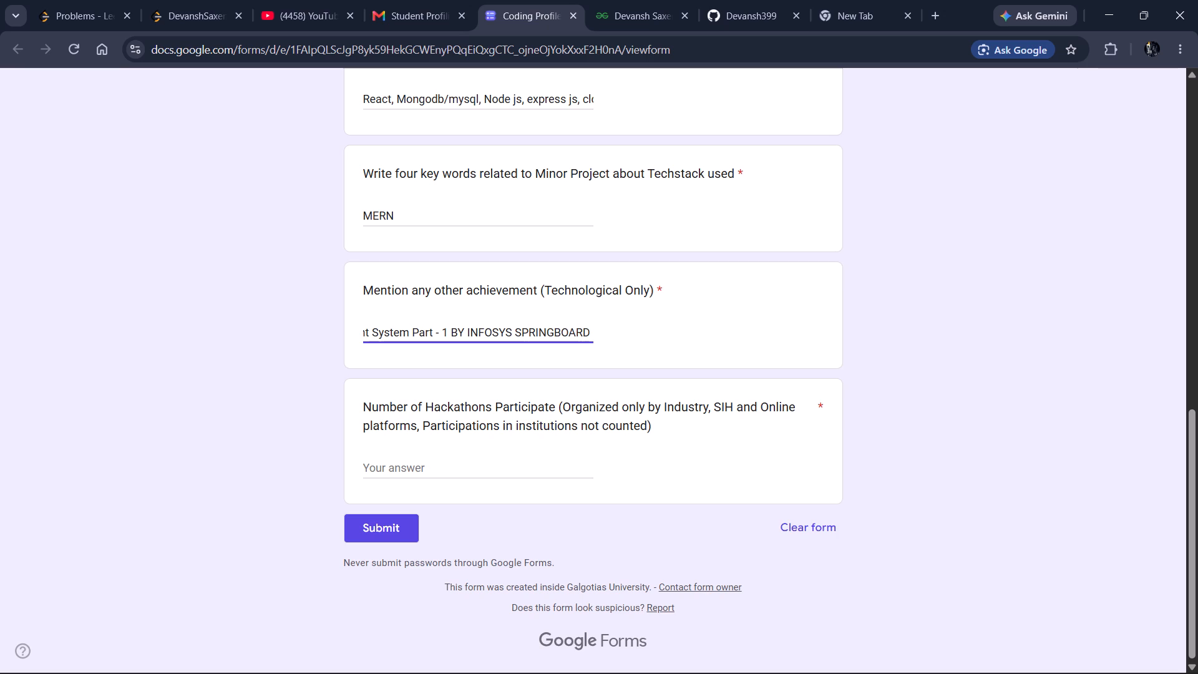
pyautogui.write(',')
pyautogui.press('space')
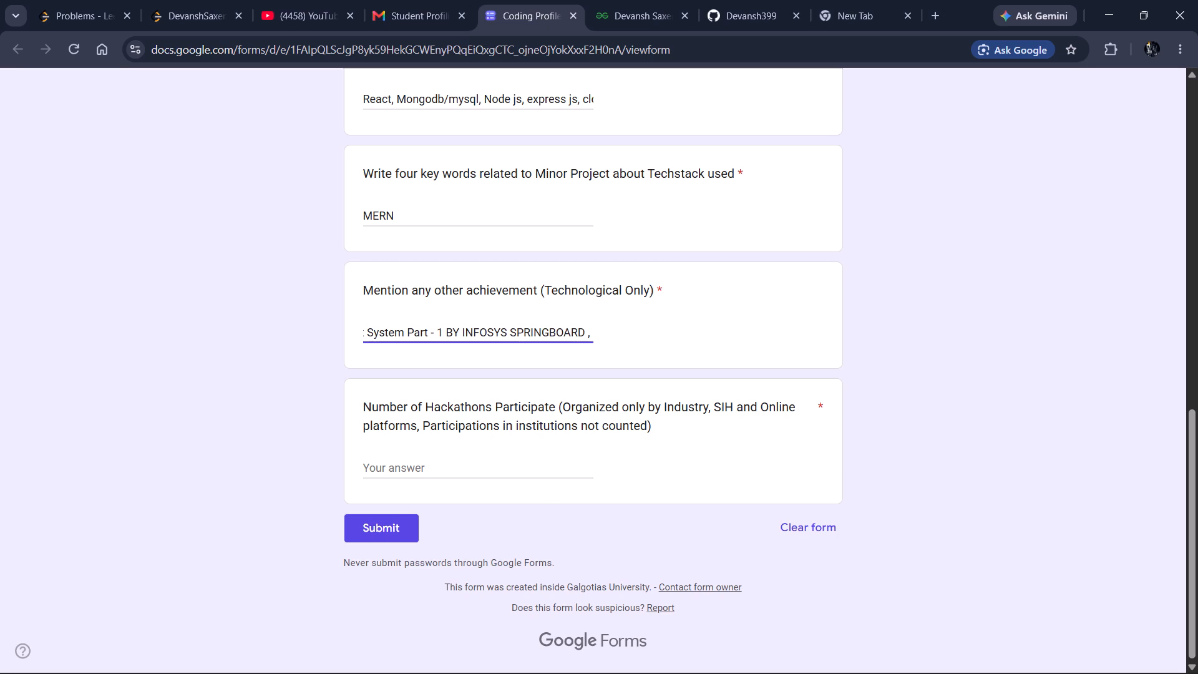
pyautogui.press('s')
pyautogui.press('BackSpace')
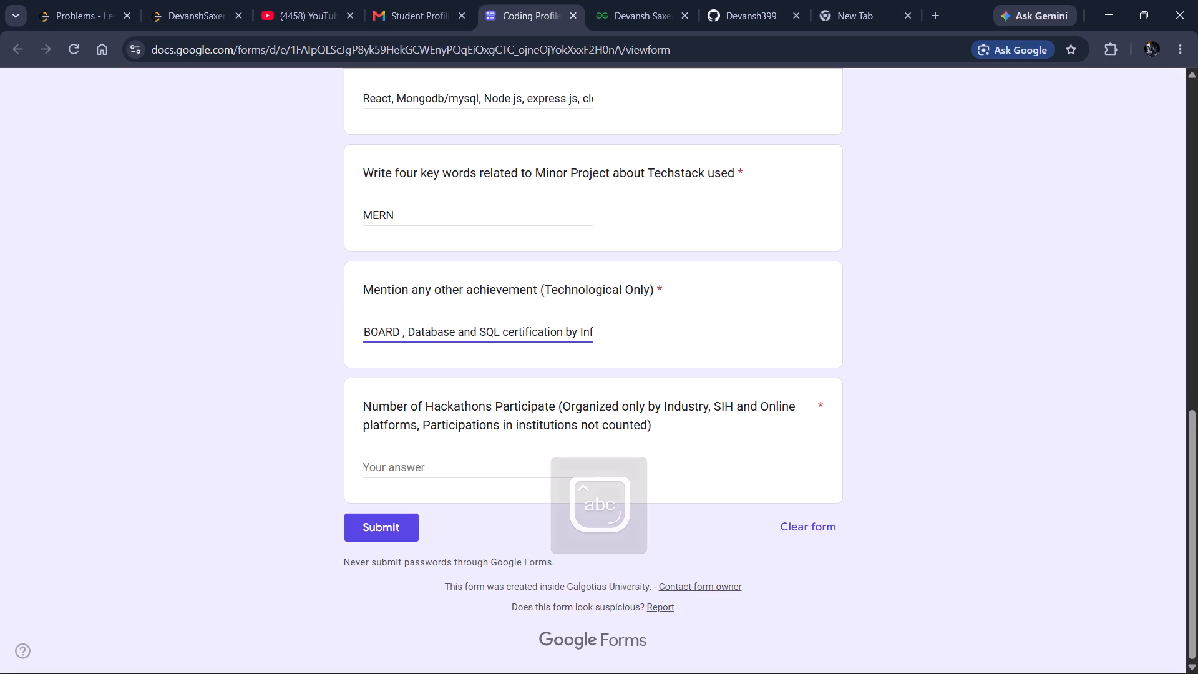
pyautogui.write('osys')
pyautogui.press('space')
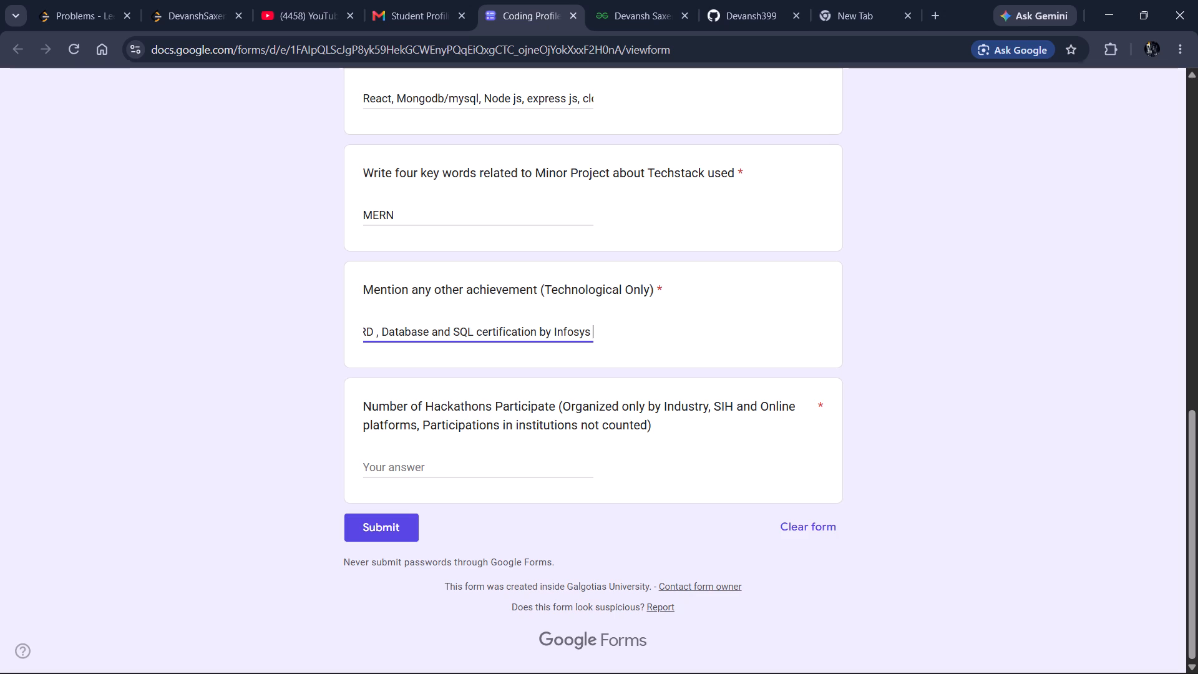
pyautogui.press('a')
pyautogui.press('BackSpace')
pyautogui.press('s')
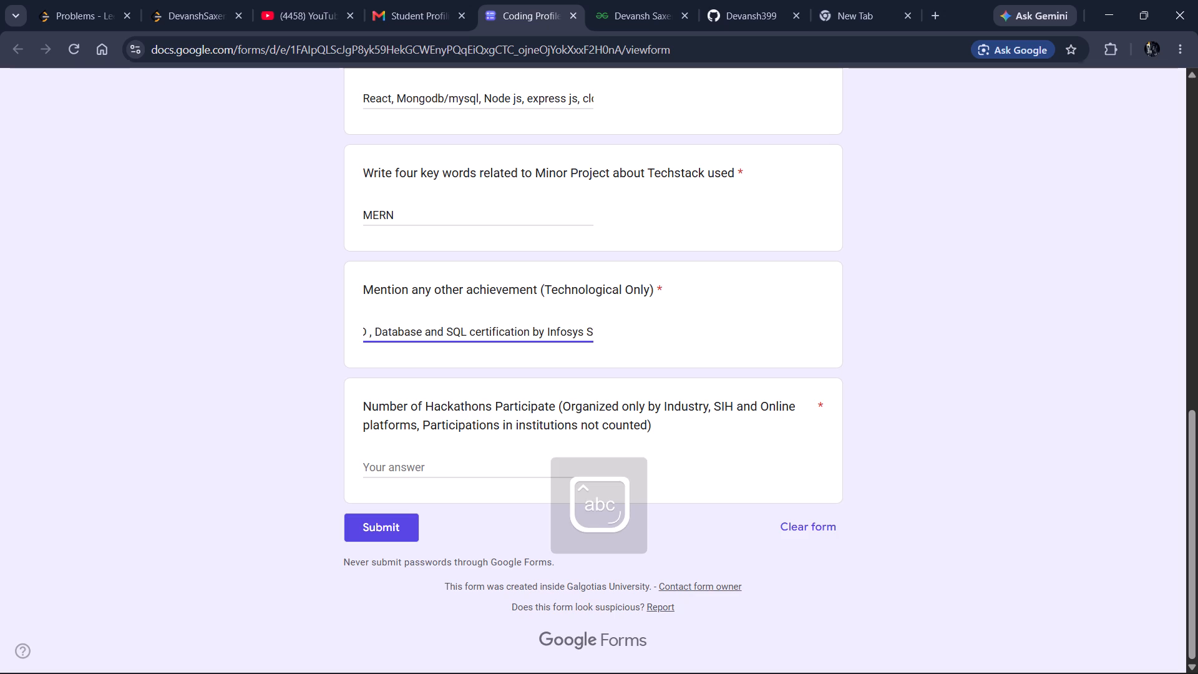
pyautogui.press('BackSpace')
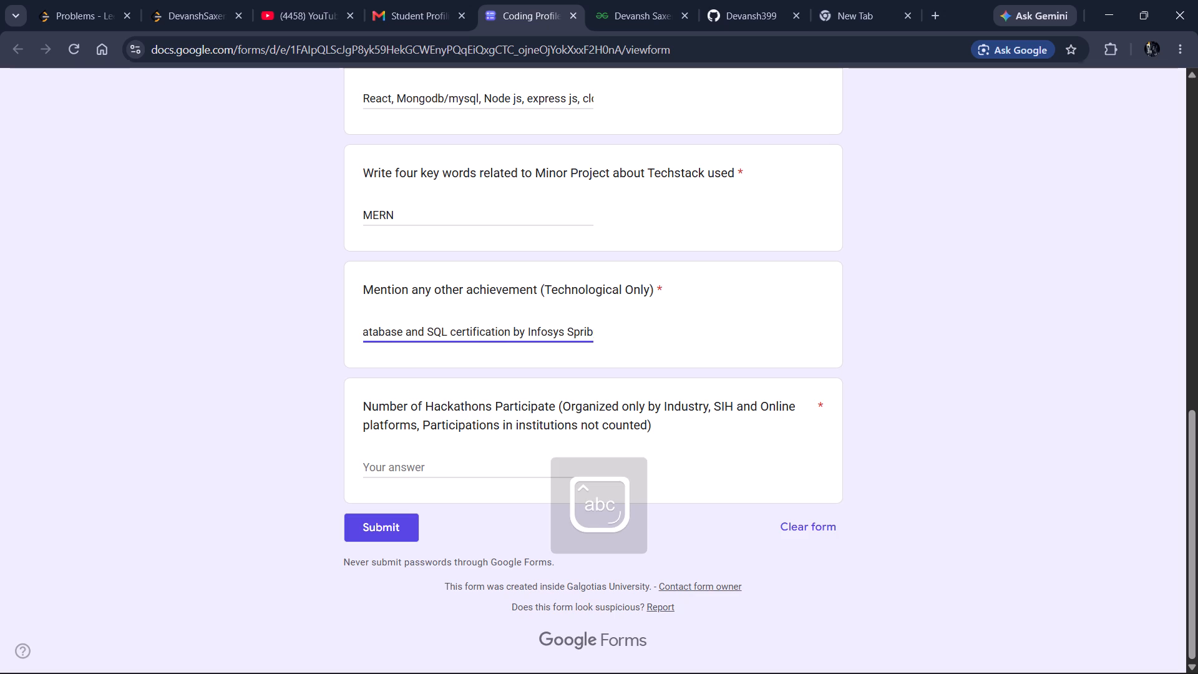
pyautogui.press('BackSpace')
pyautogui.write('ng')
pyautogui.press('space')
pyautogui.press('BackSpace')
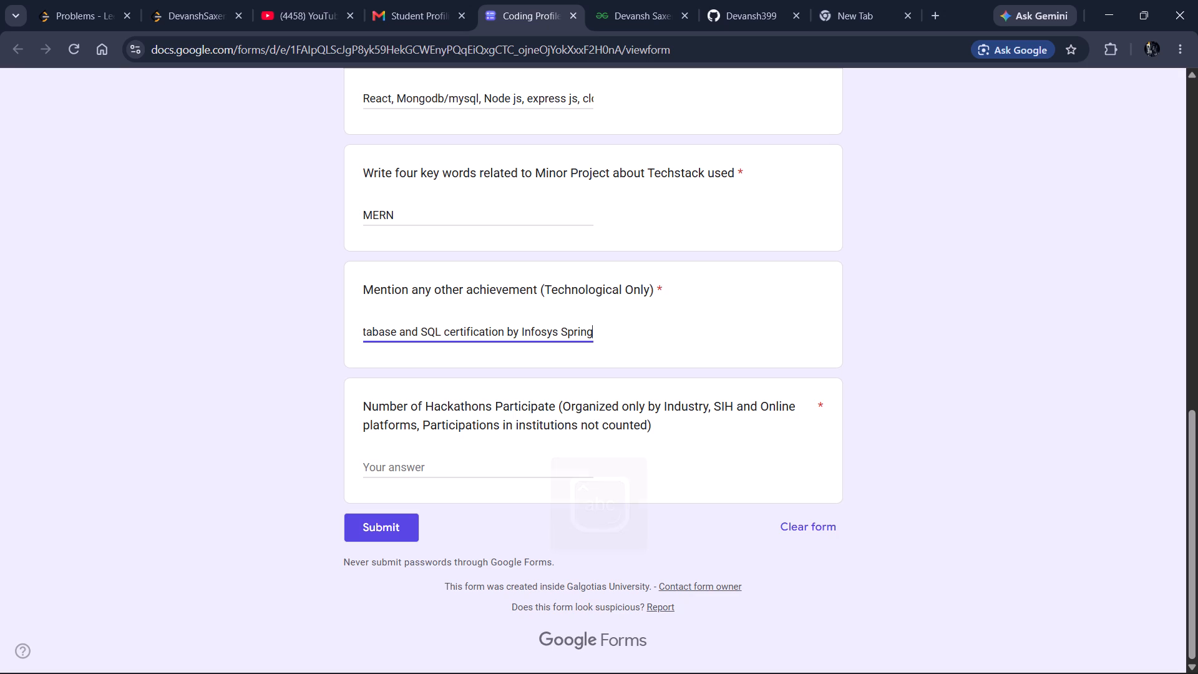
pyautogui.write('board')
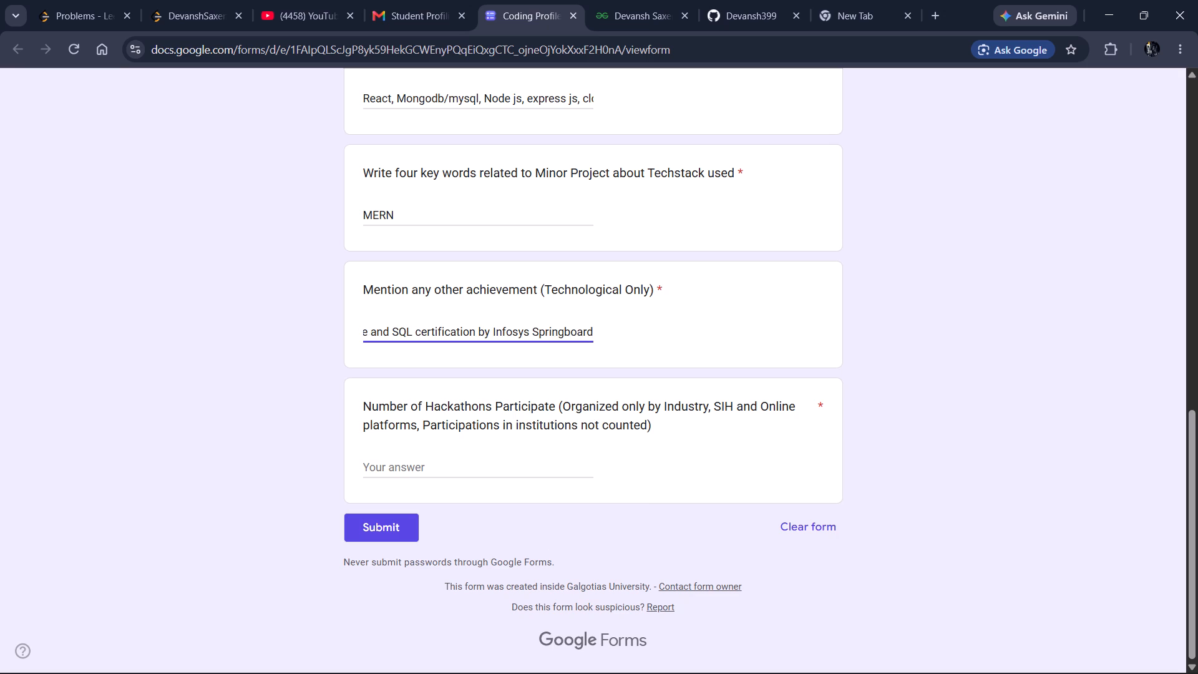
# Enter 3 as the number of hackathons participated in.
pyautogui.scroll(-1, 515, 456)
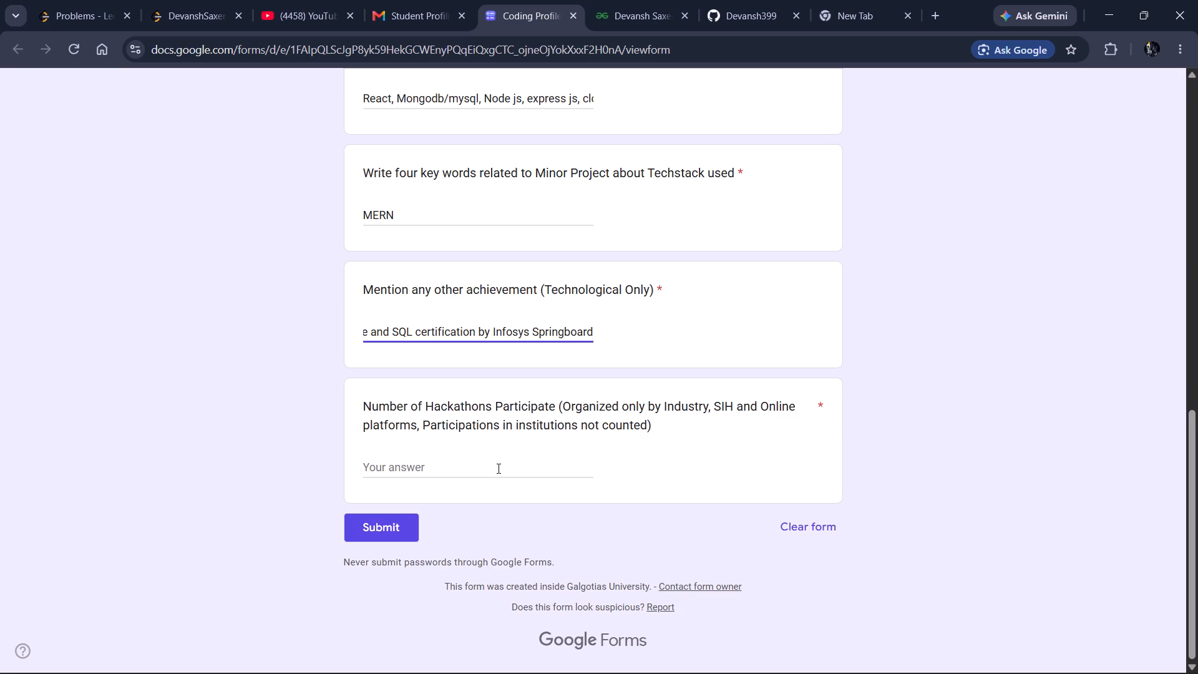
pyautogui.click(497, 468)
pyautogui.scroll(-1, 539, 436)
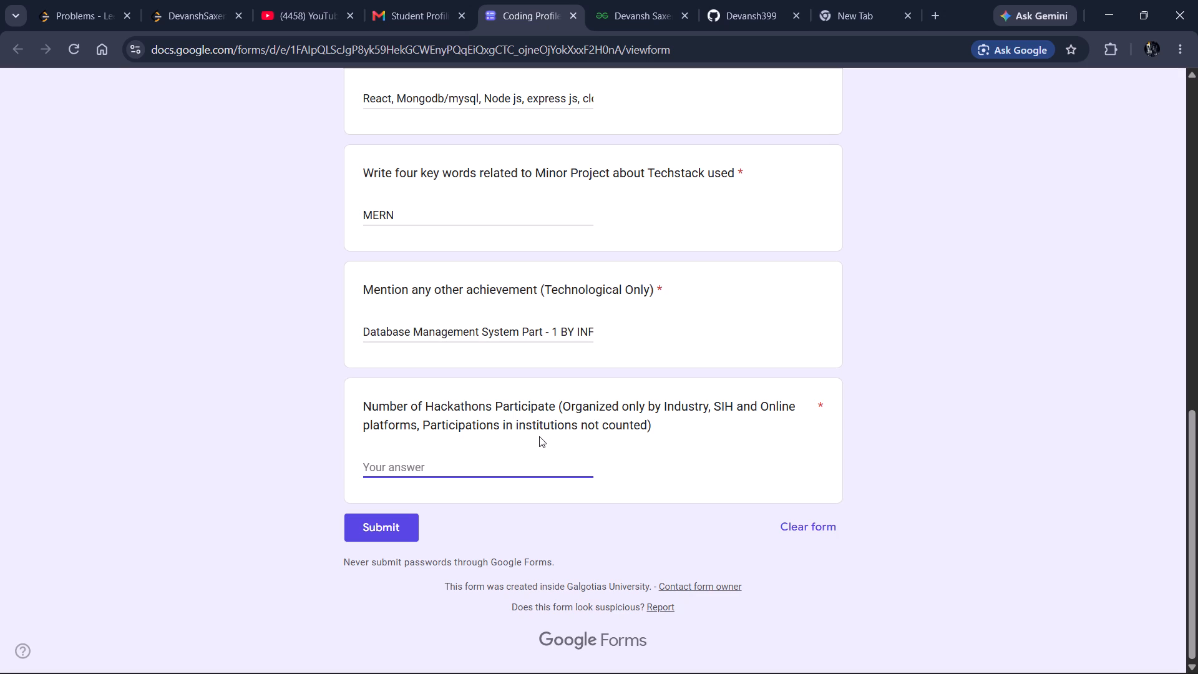
pyautogui.scroll(-1, 539, 436)
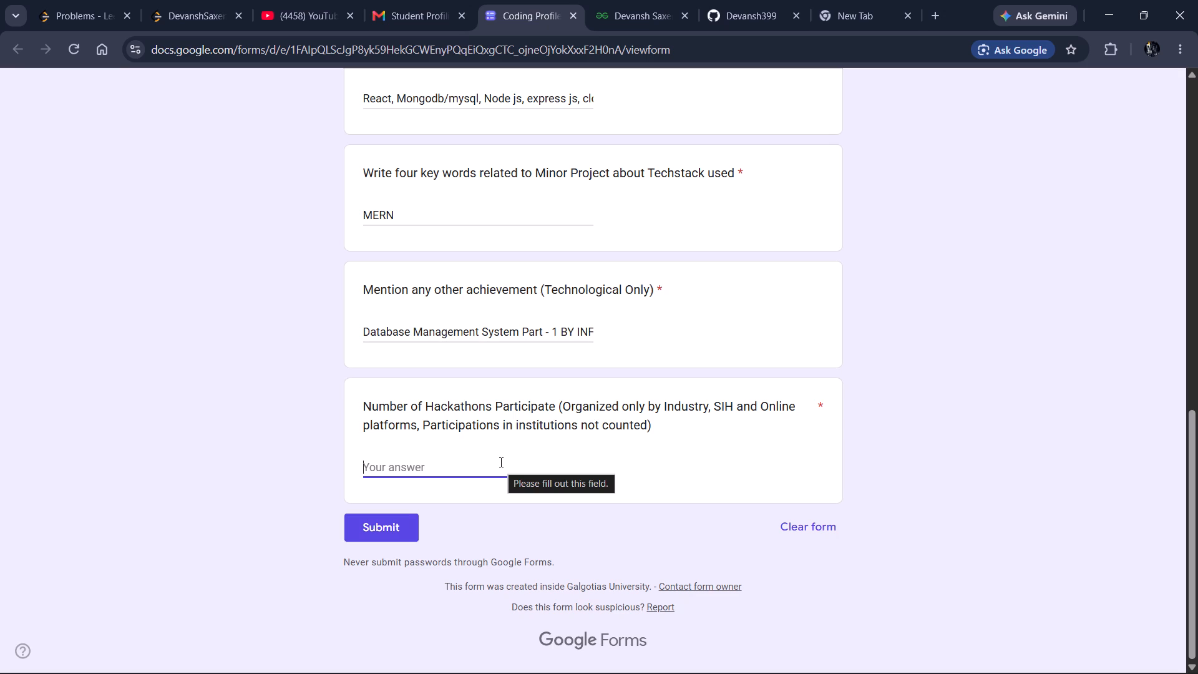
pyautogui.press('3')
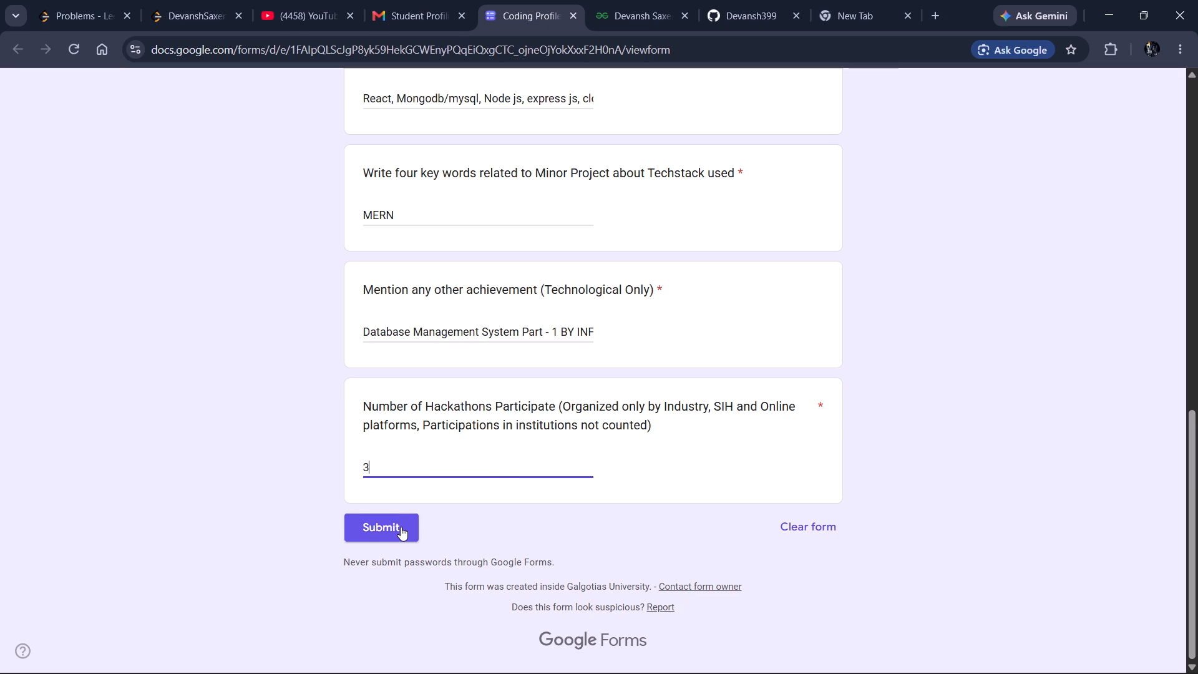
# Review the filled-in answers from the beginning of the form to its end.
pyautogui.scroll(9, 401, 527)
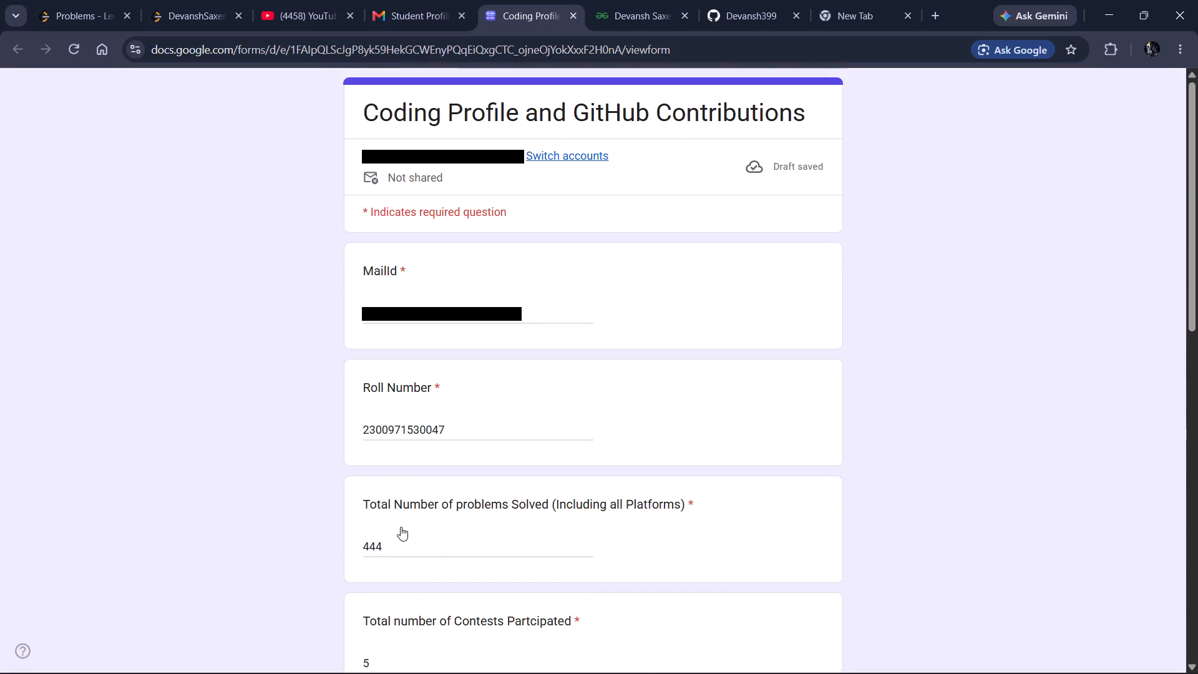
pyautogui.scroll(-6, 401, 527)
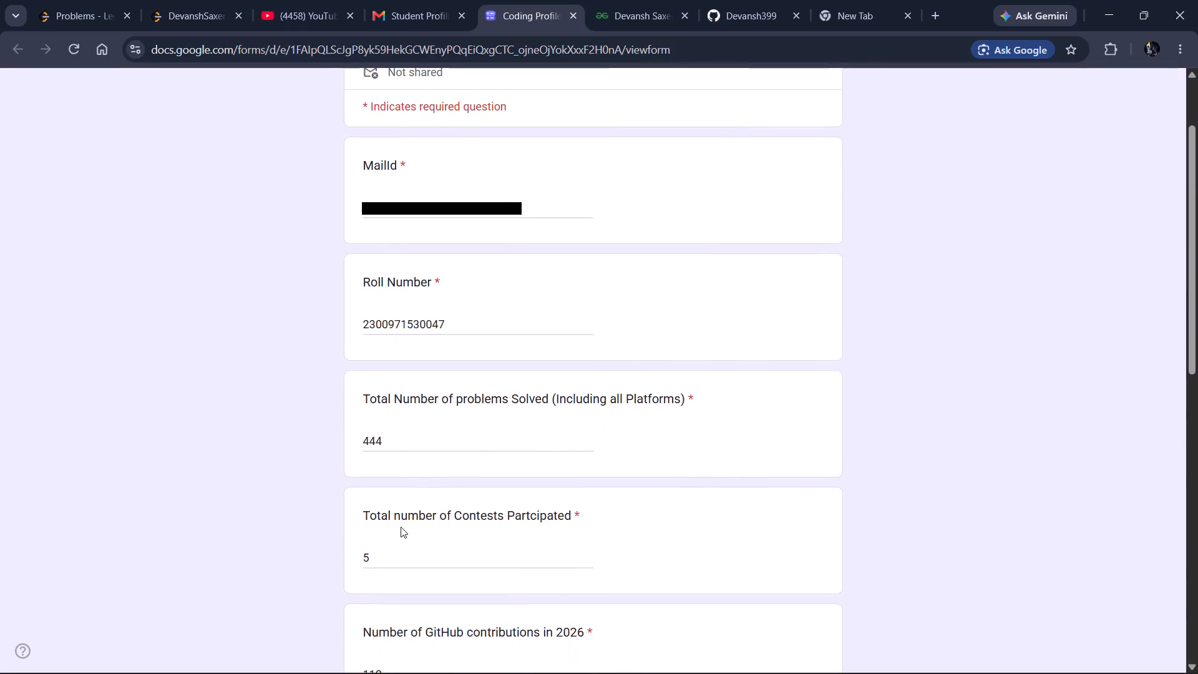
pyautogui.scroll(-6, 401, 527)
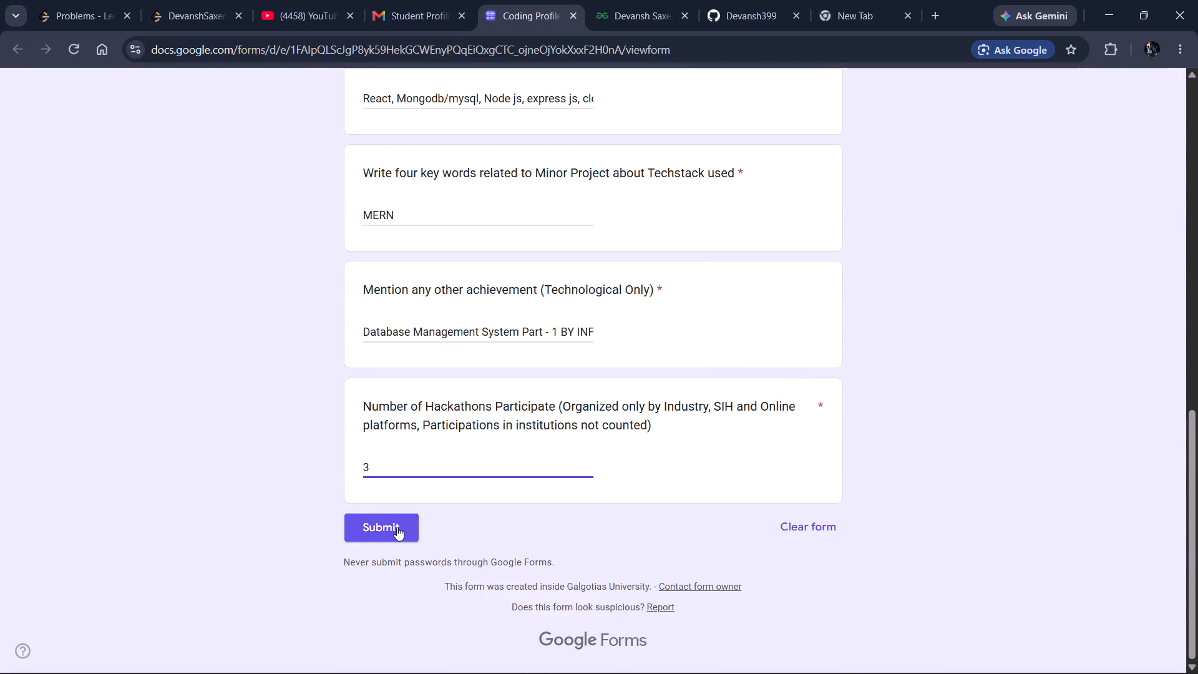
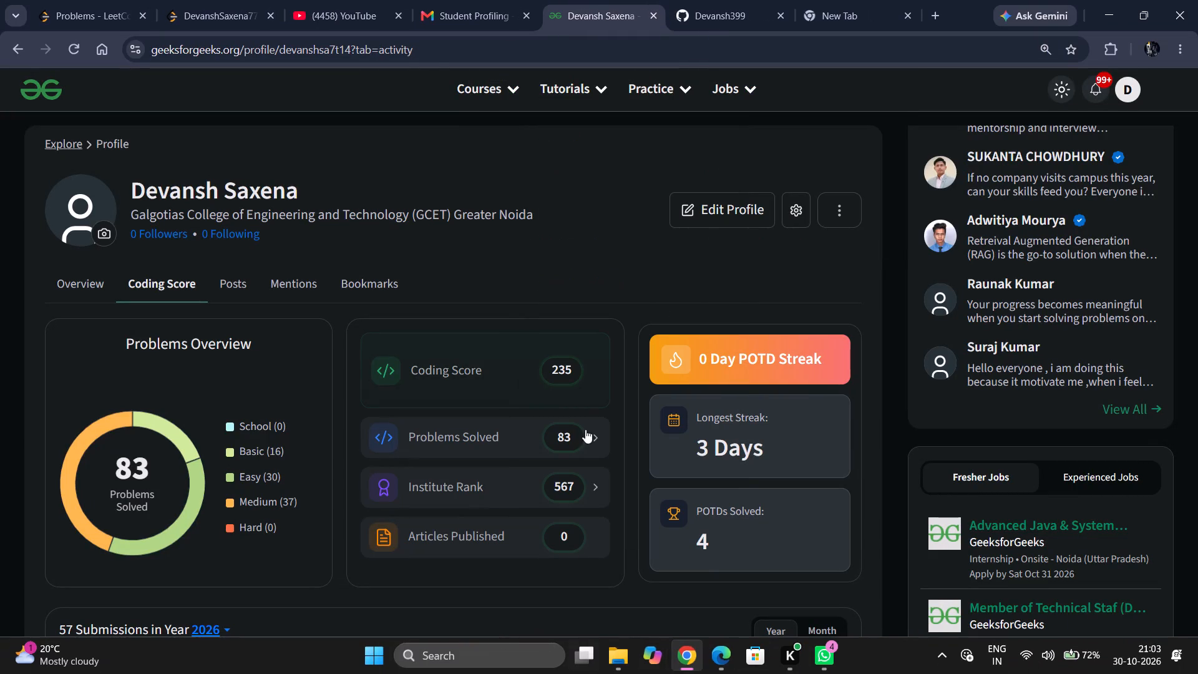
# Calculate 15/3 as a quick browser query from the GeeksforGeeks profile page, and clear the entry.
pyautogui.click(839, 56)
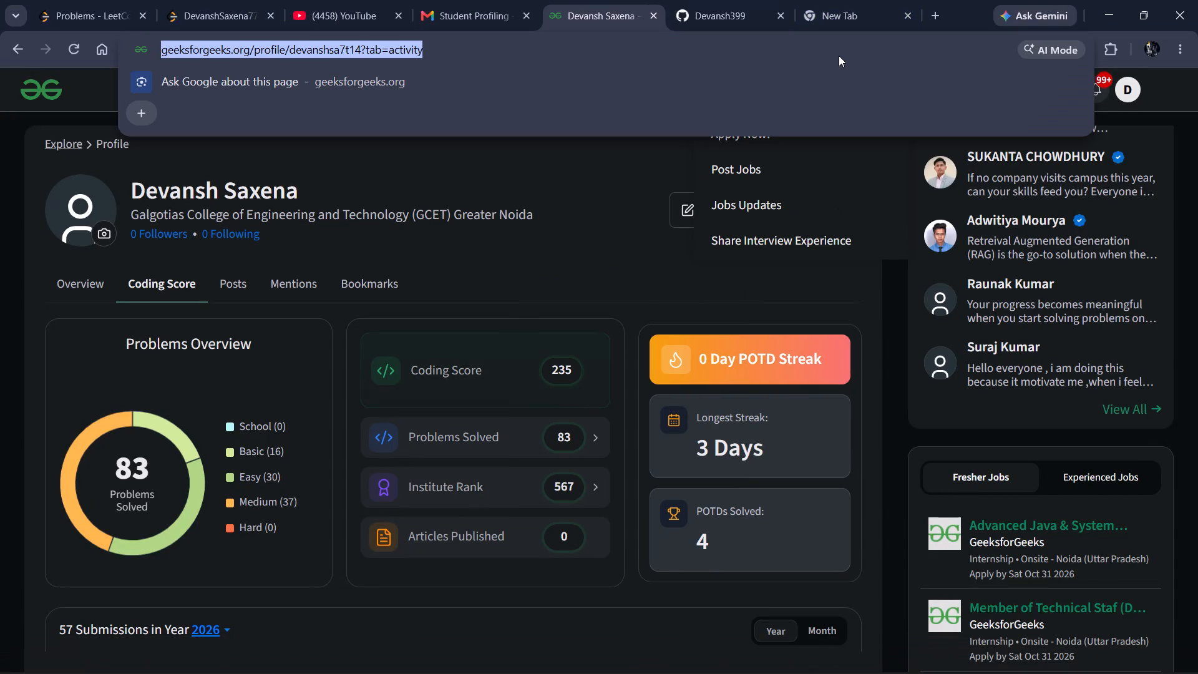
pyautogui.write('15')
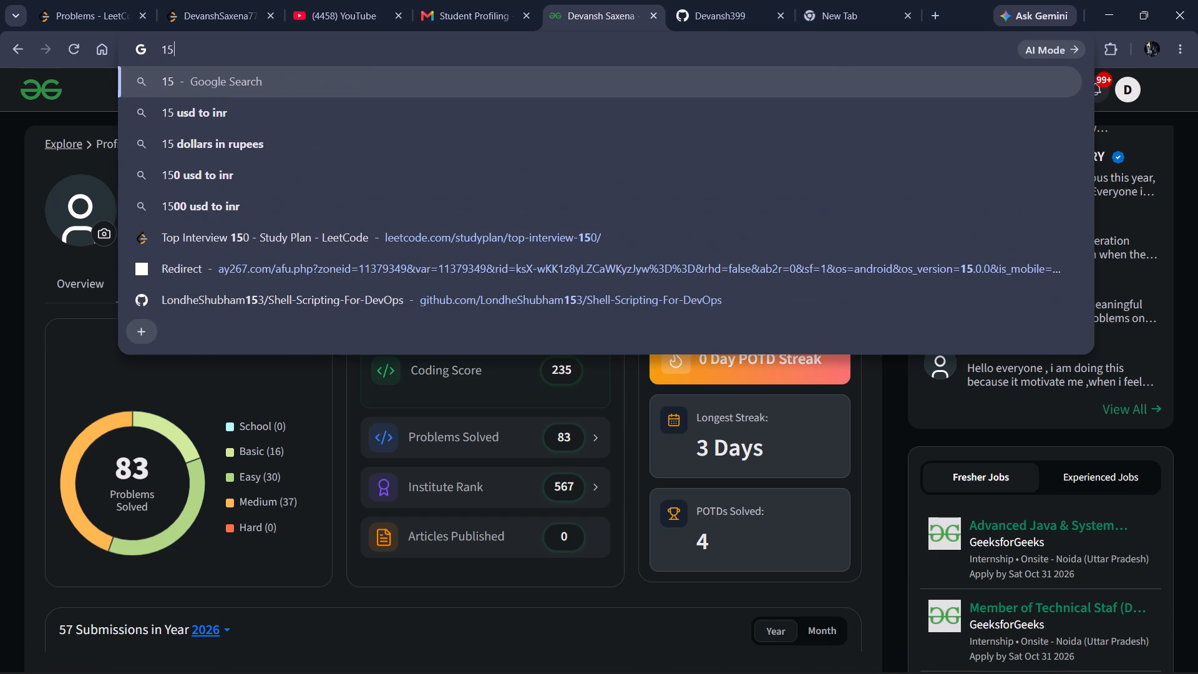
pyautogui.write('/3')
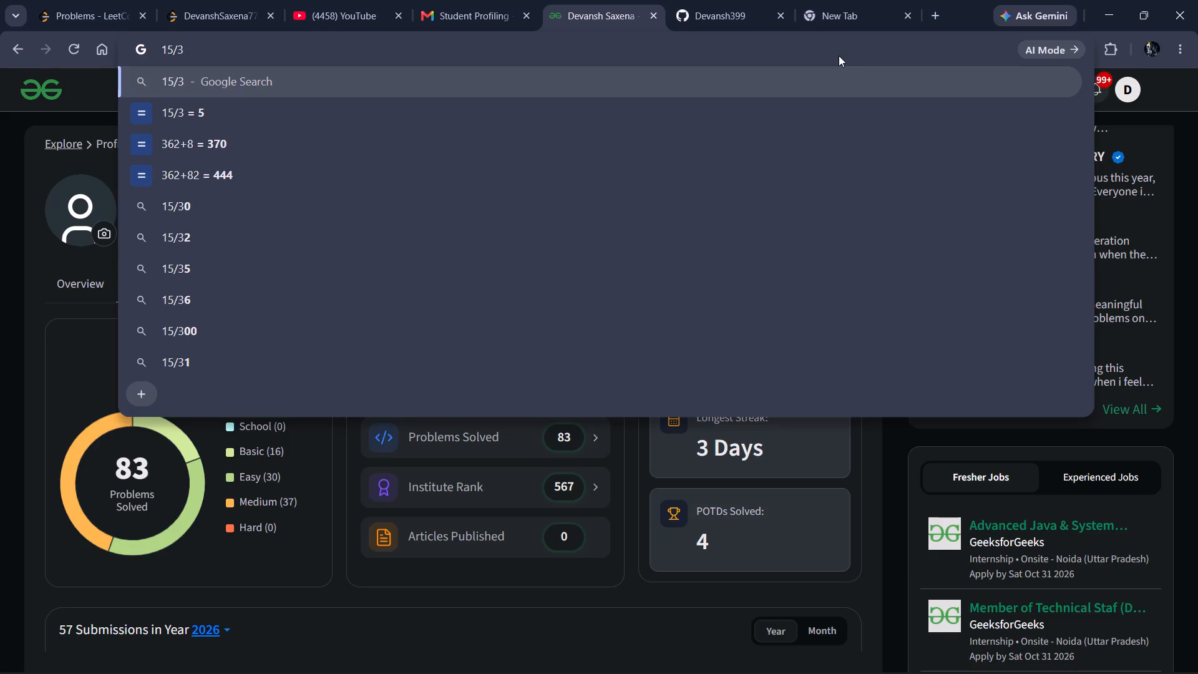
pyautogui.press('BackSpace')
pyautogui.press('BackSpace')
pyautogui.press('BackSpace')
pyautogui.press('BackSpace')
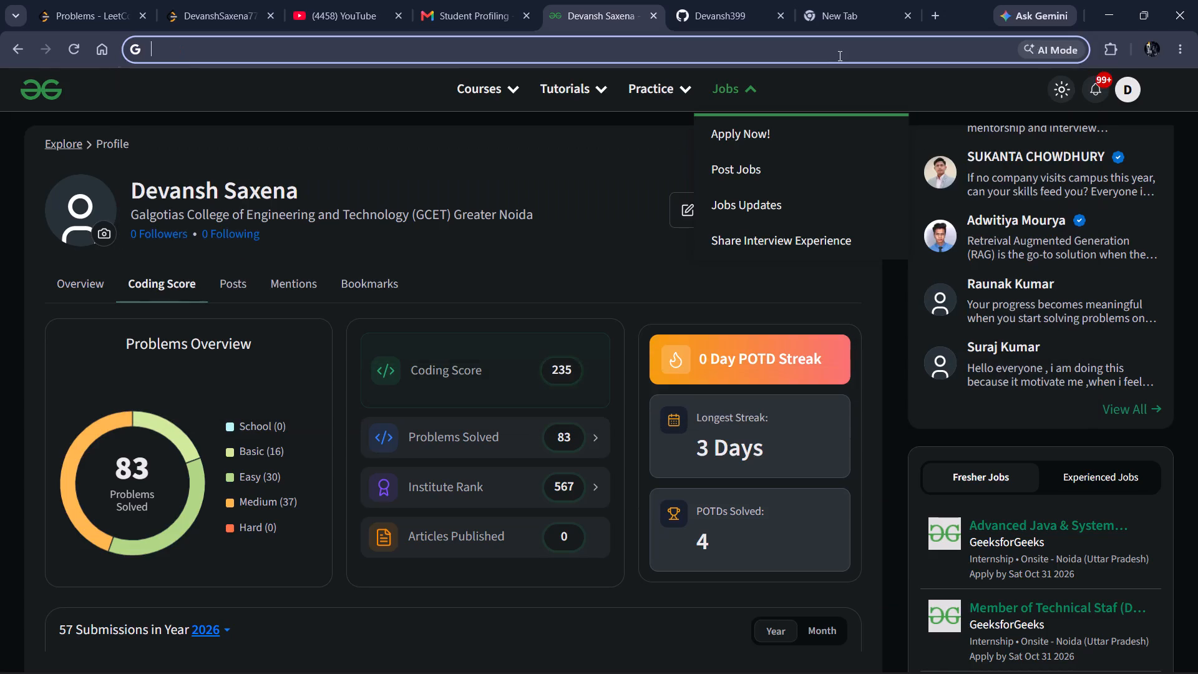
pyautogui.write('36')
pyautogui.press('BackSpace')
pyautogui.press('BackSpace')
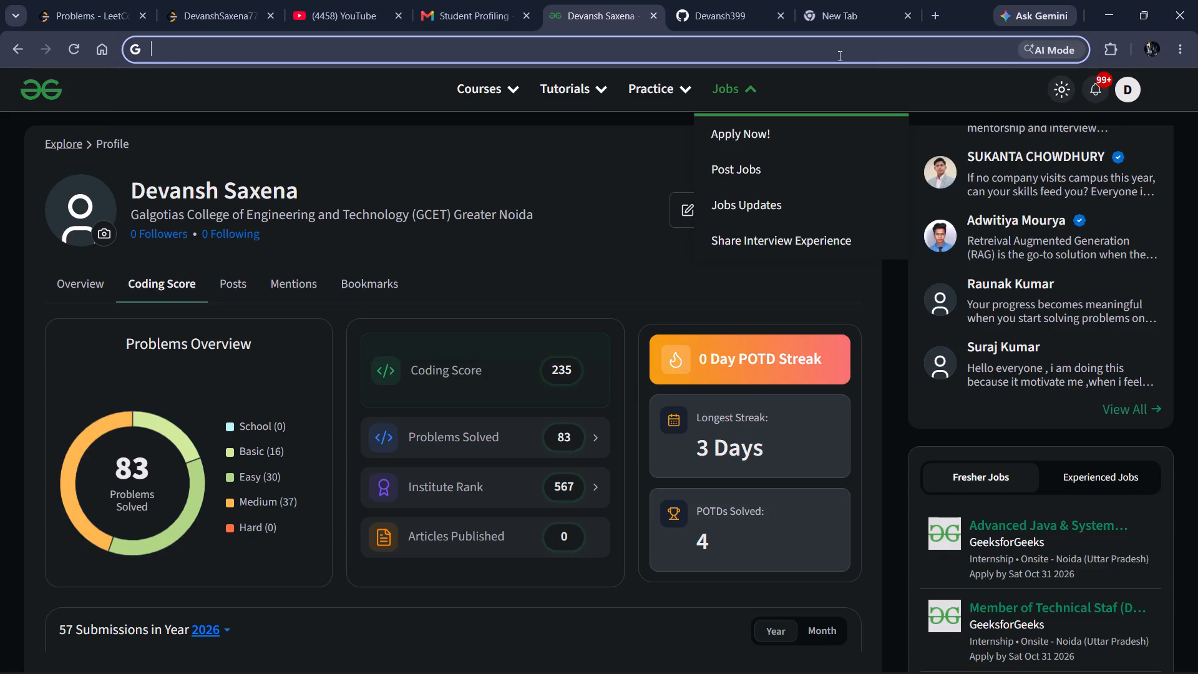